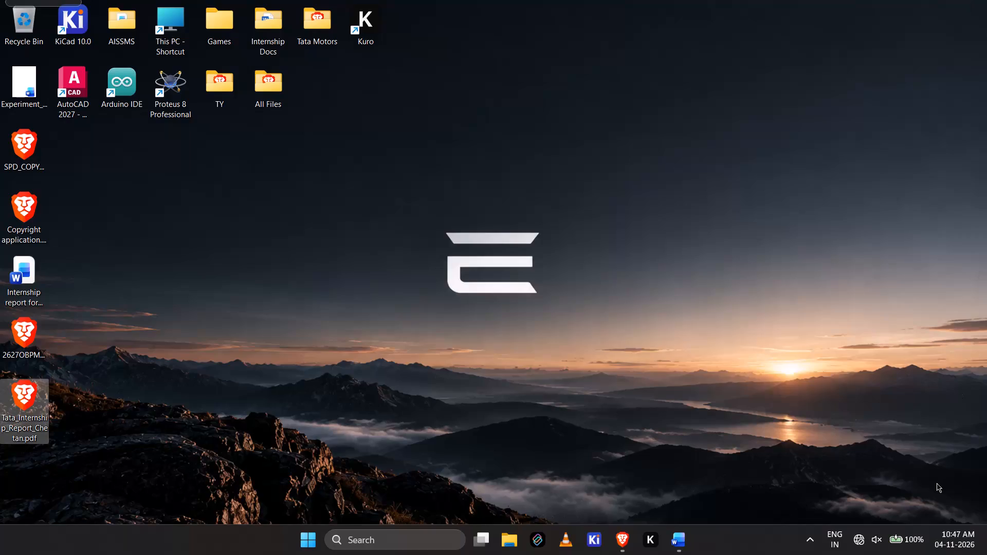
Connect the computer to the moto g54 5G Wi-Fi network.
click(906, 553)
click(800, 283)
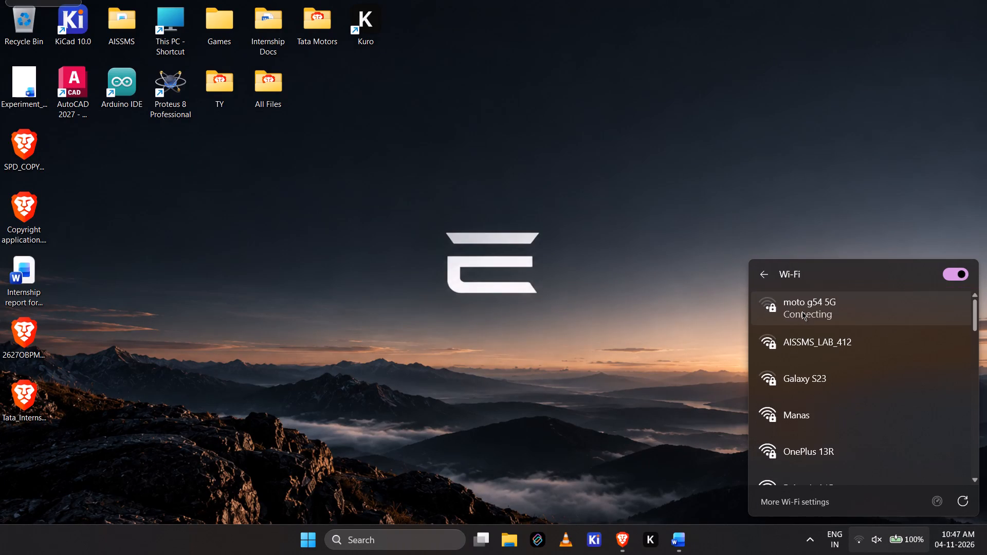
click(639, 328)
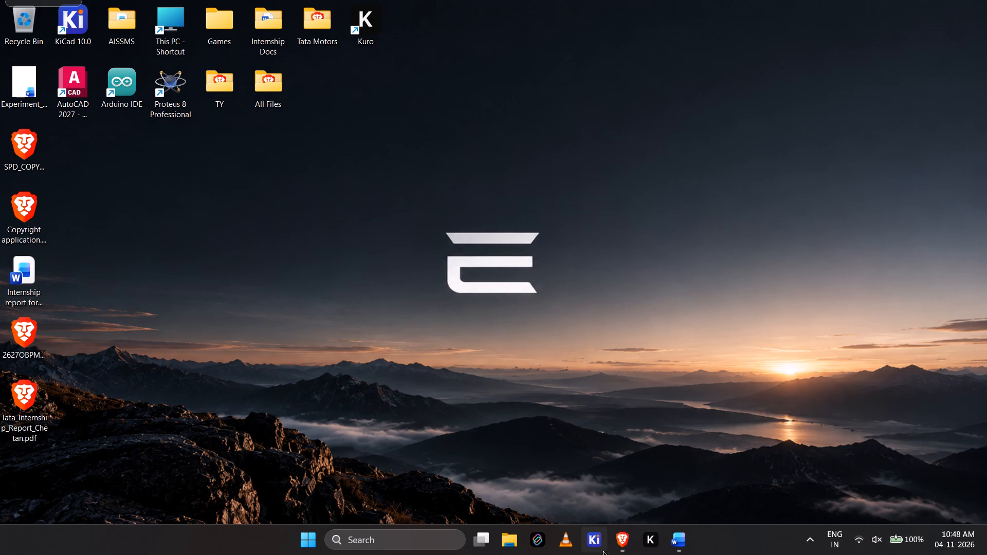
Switch to Brave and, in the Tata internship report Google Doc, delete the "Name and Sign:" label before the student's name under Acknowledgement.
click(626, 540)
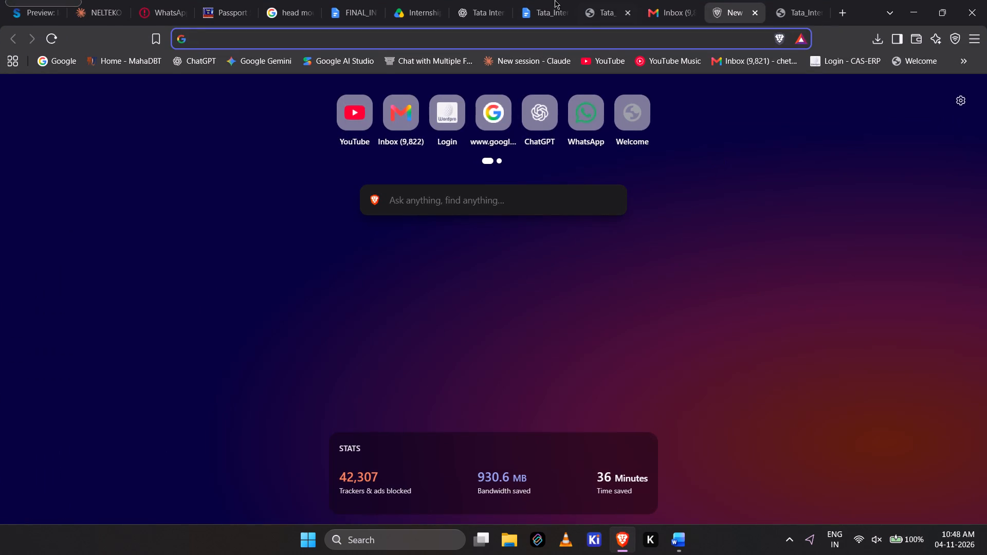
click(549, 0)
scroll(499, 200, up, 20)
scroll(499, 200, up, 1)
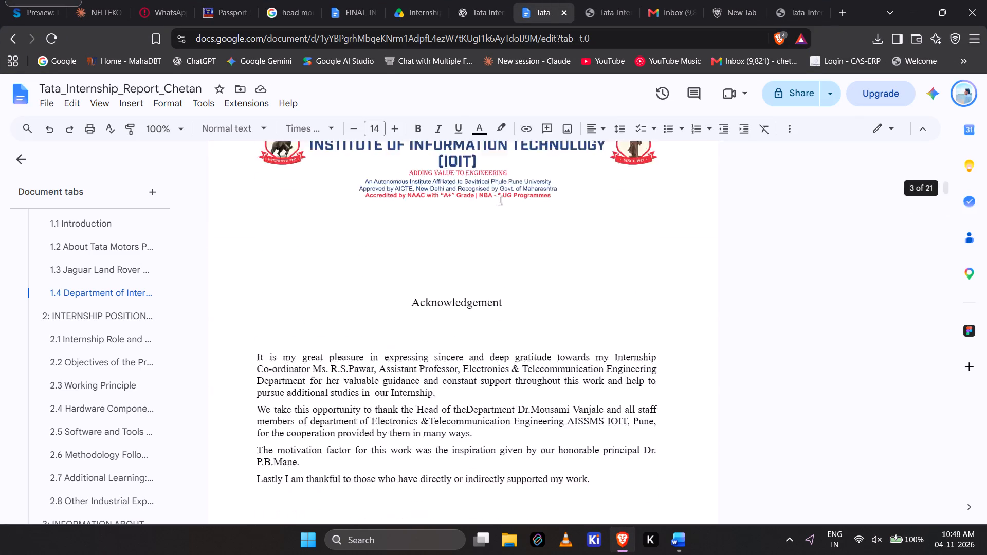
scroll(499, 200, down, 3)
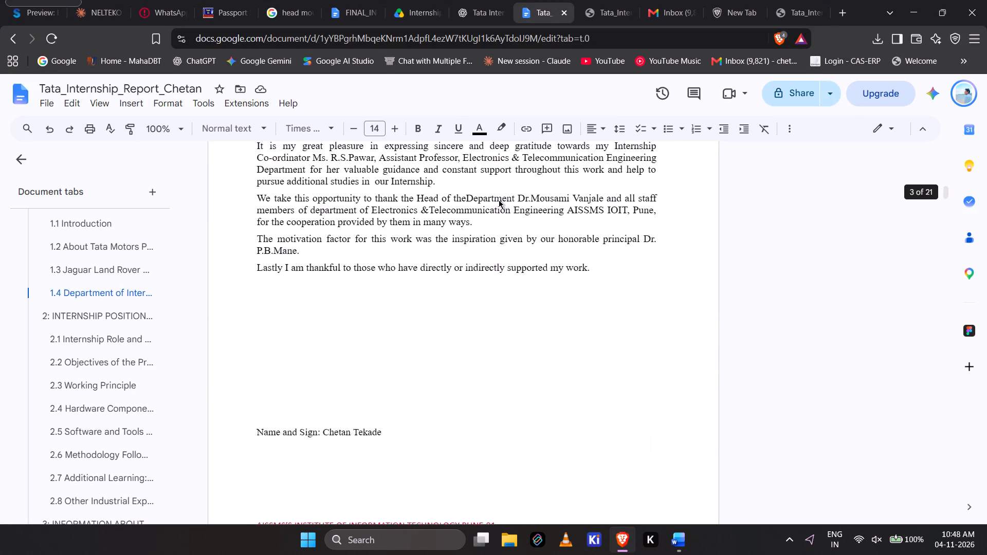
scroll(499, 200, down, 1)
click(323, 424)
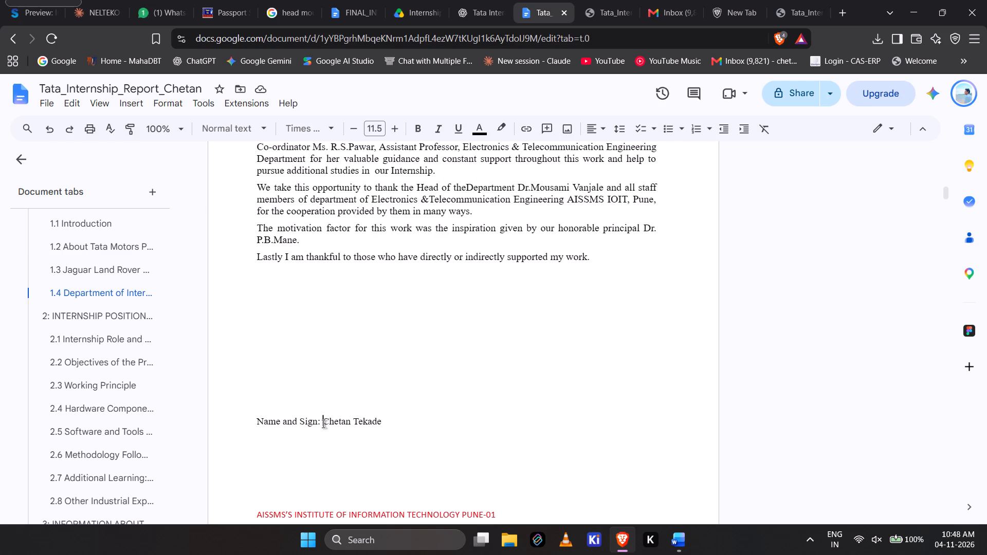
key(ctrl+BackSpace)
key(ctrl+BackSpace)
key(ctrl+BackSpace)
key(ctrl+BackSpace)
scroll(323, 424, down, 6)
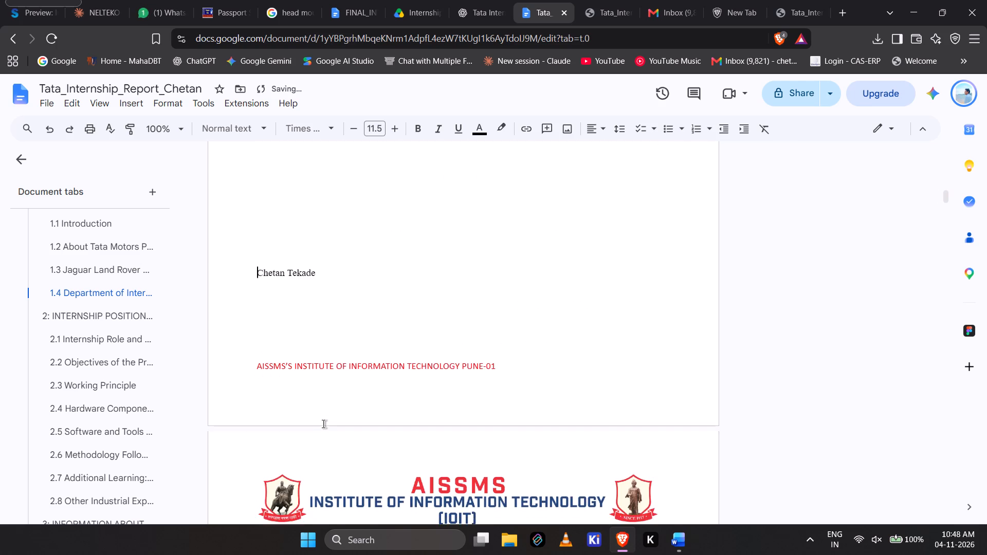
scroll(323, 424, down, 20)
scroll(323, 424, down, 20)
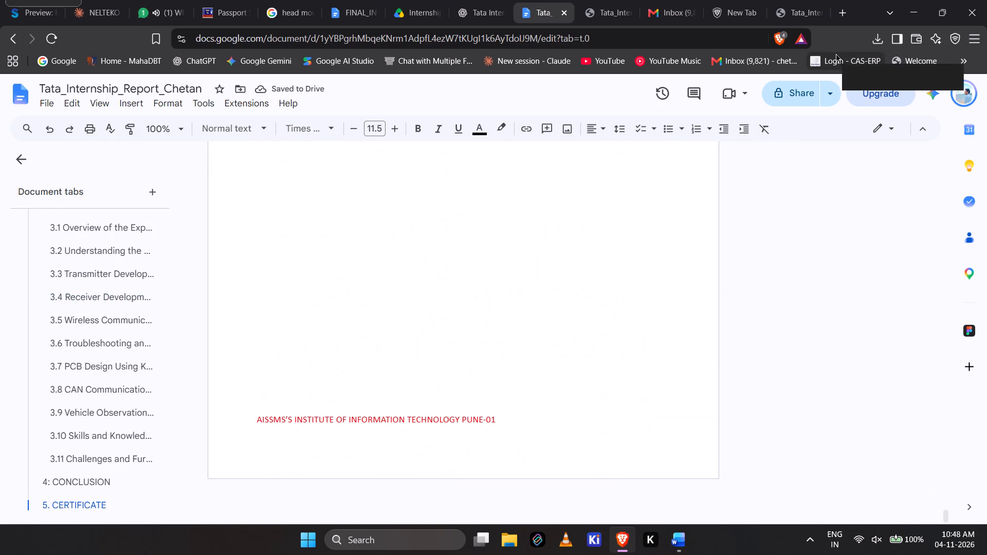
Try to load the address "dr\" in the blank browser tab.
click(720, 1)
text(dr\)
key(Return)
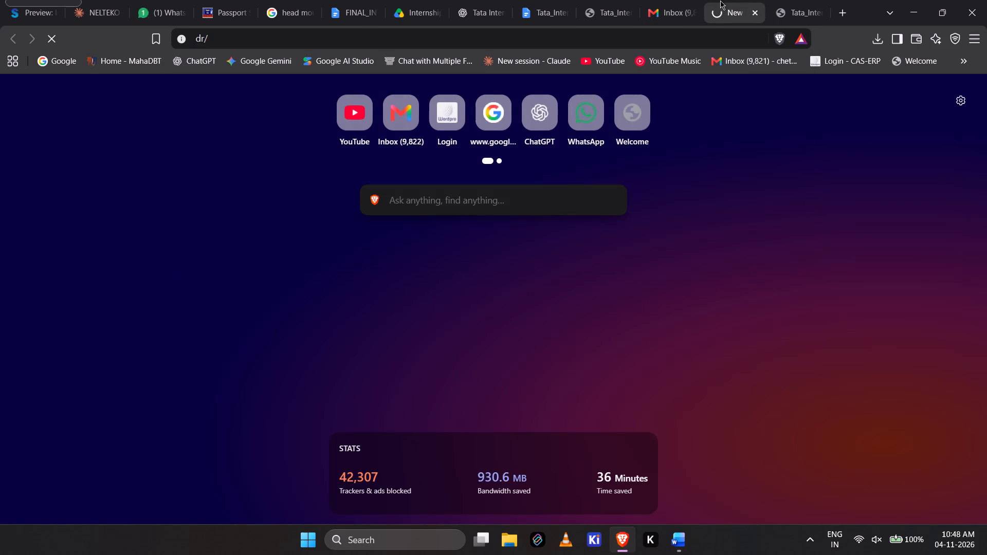
Open the My Drive page of Google Drive in the current browser tab.
click(648, 42)
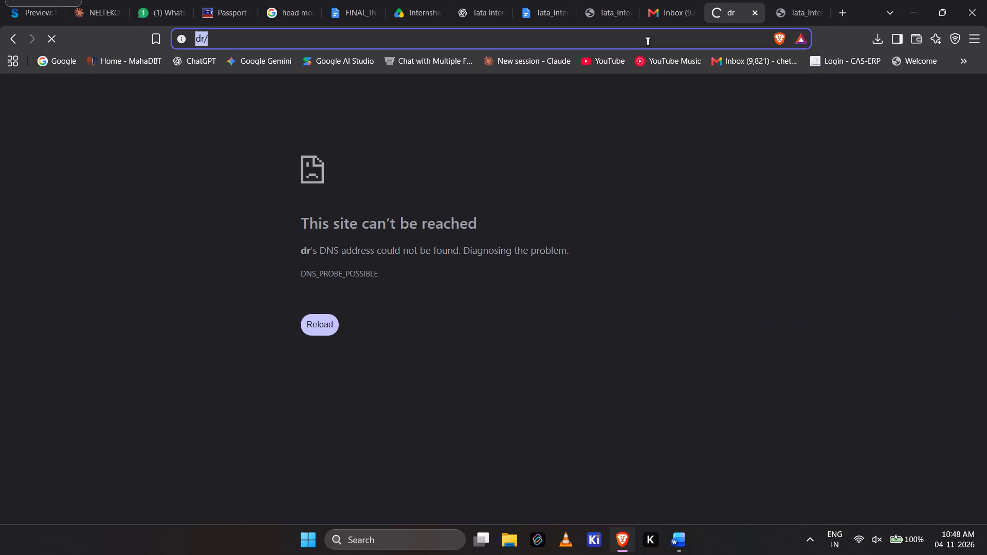
key(BackSpace)
key(BackSpace)
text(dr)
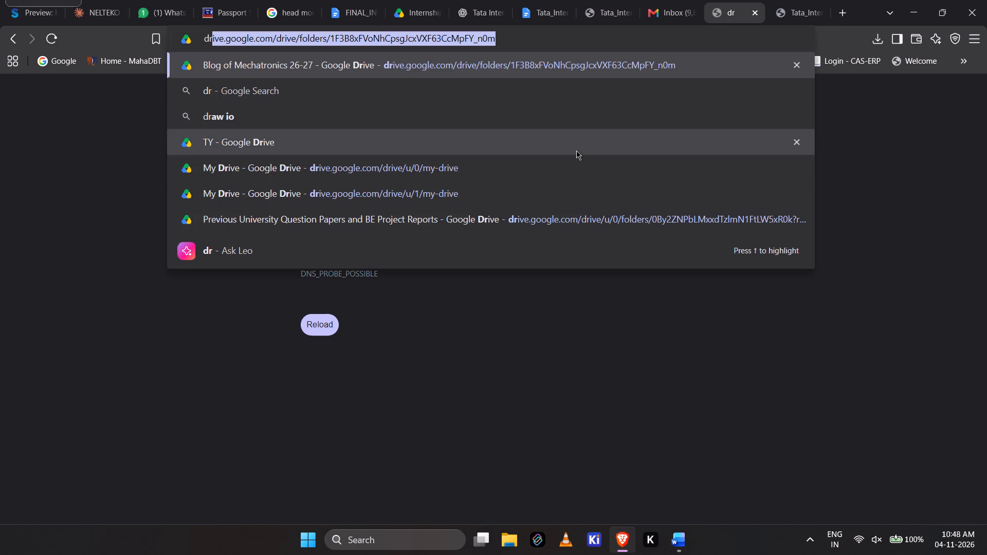
click(411, 156)
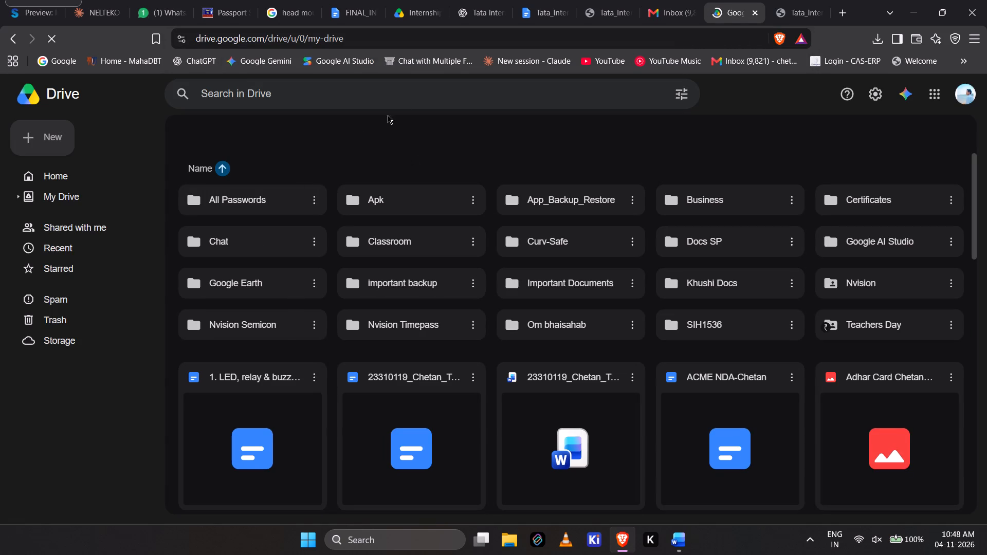
Search Drive for "intern" and open the "Internship Documents formats" folder.
click(407, 96)
click(407, 96)
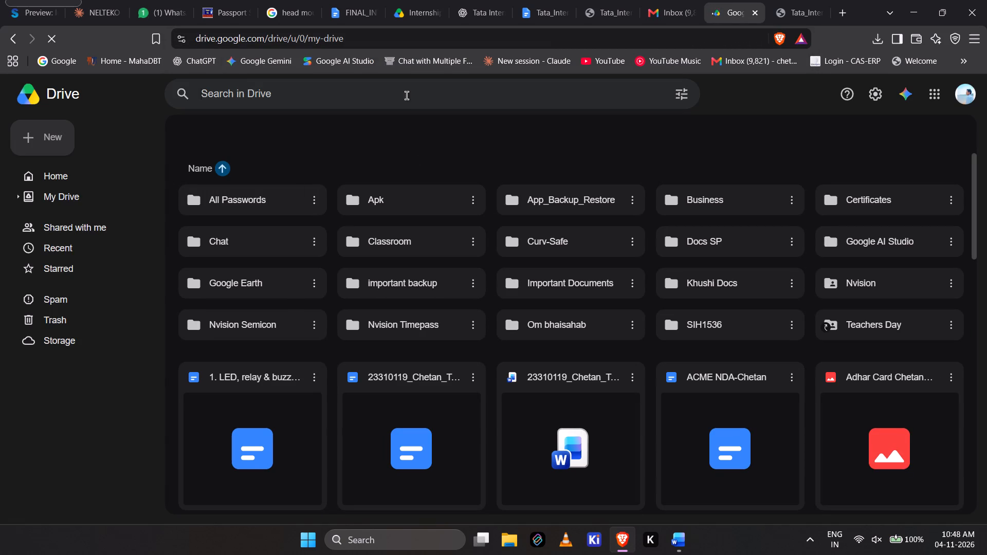
click(407, 96)
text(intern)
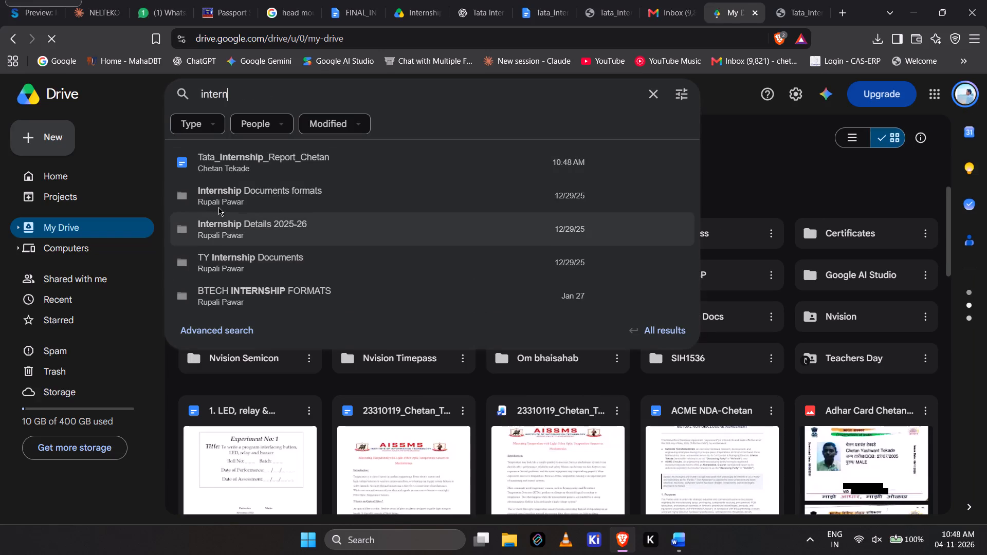
click(247, 222)
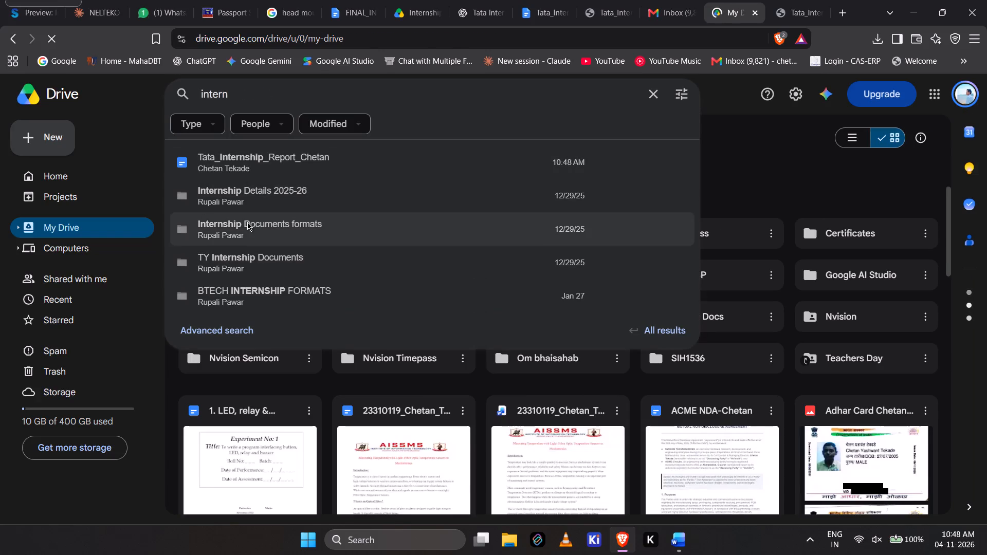
Open the Industry Feedback form document from the folder and look through its pages.
scroll(447, 301, right, 1)
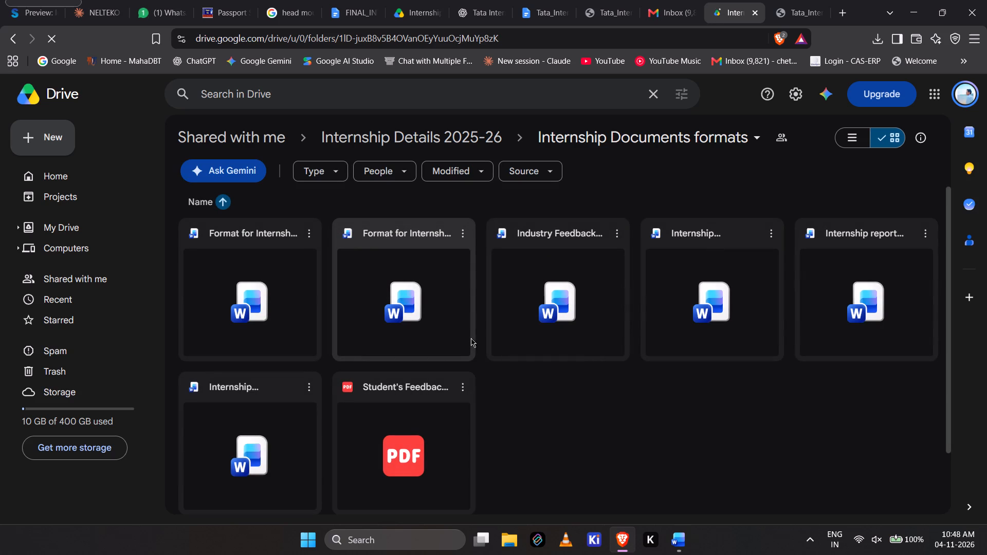
click(546, 304)
key(Return)
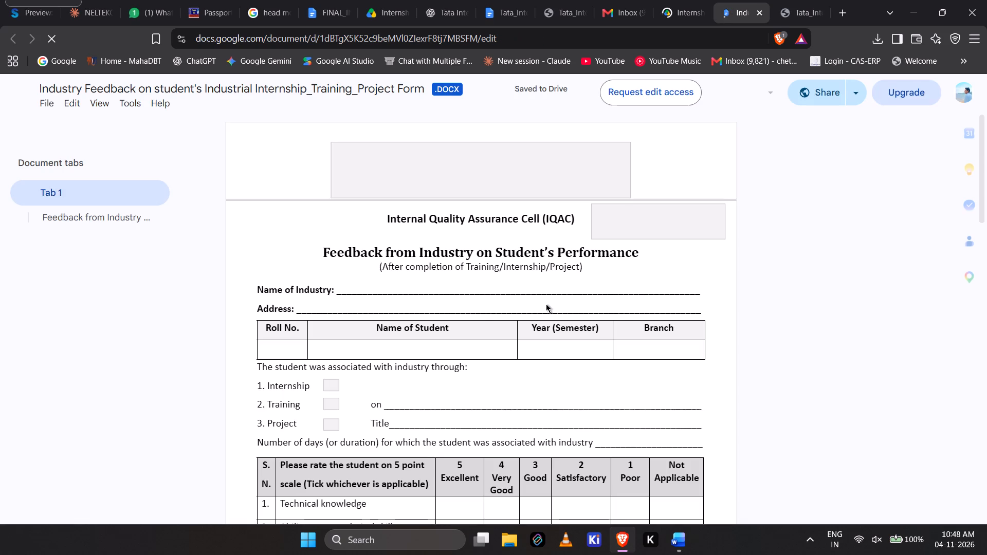
scroll(546, 304, down, 9)
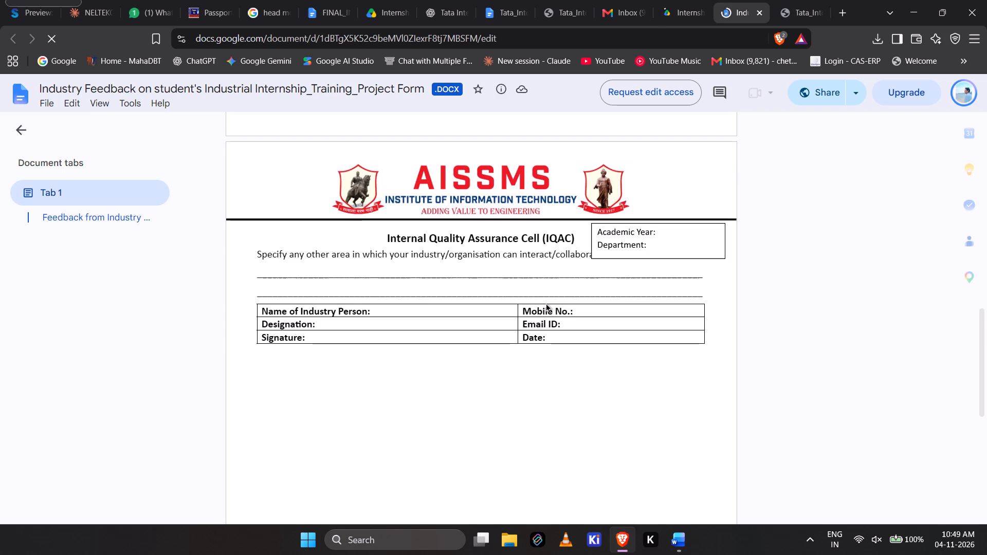
scroll(546, 304, up, 7)
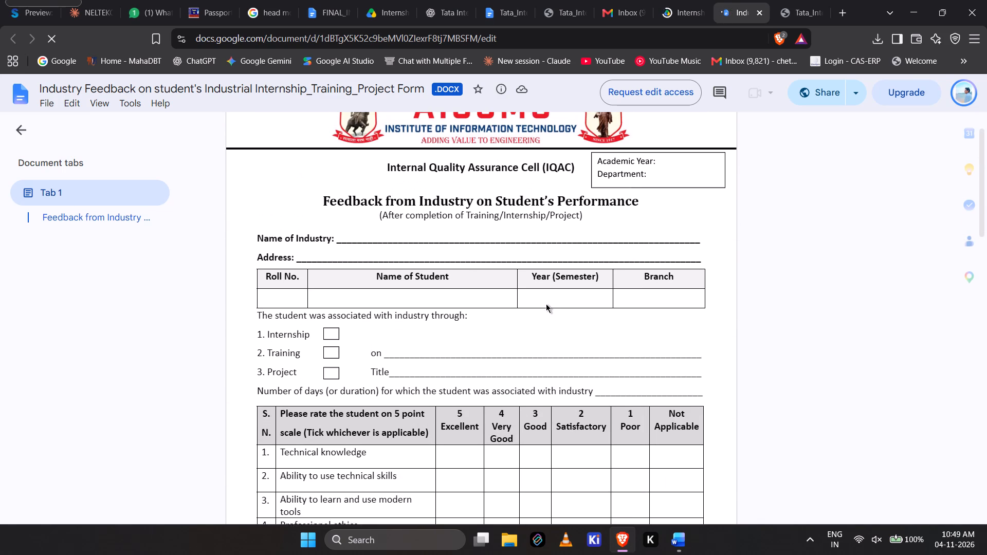
scroll(546, 304, up, 2)
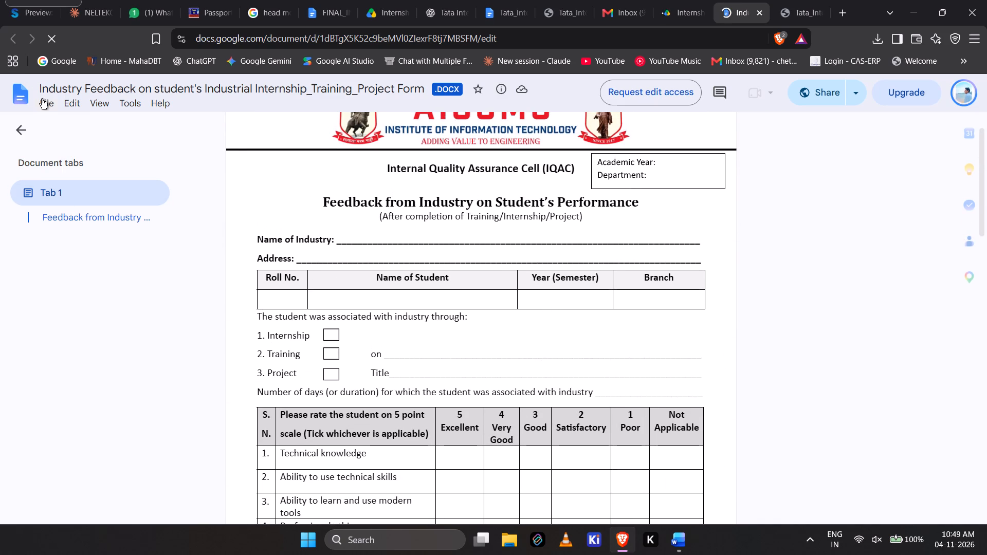
Download the Industry Feedback form as a Microsoft Word (.docx) file to the Desktop under its suggested name.
click(42, 99)
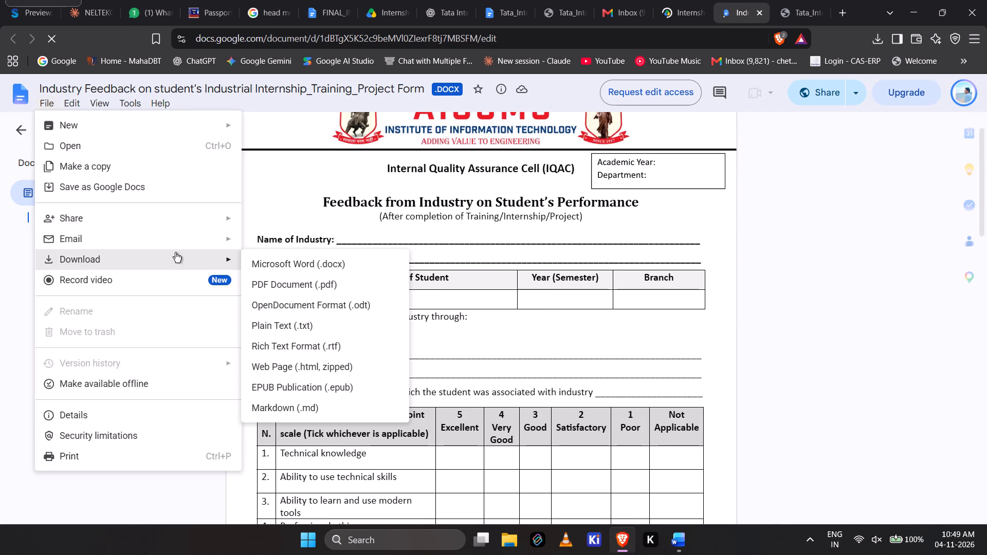
click(275, 260)
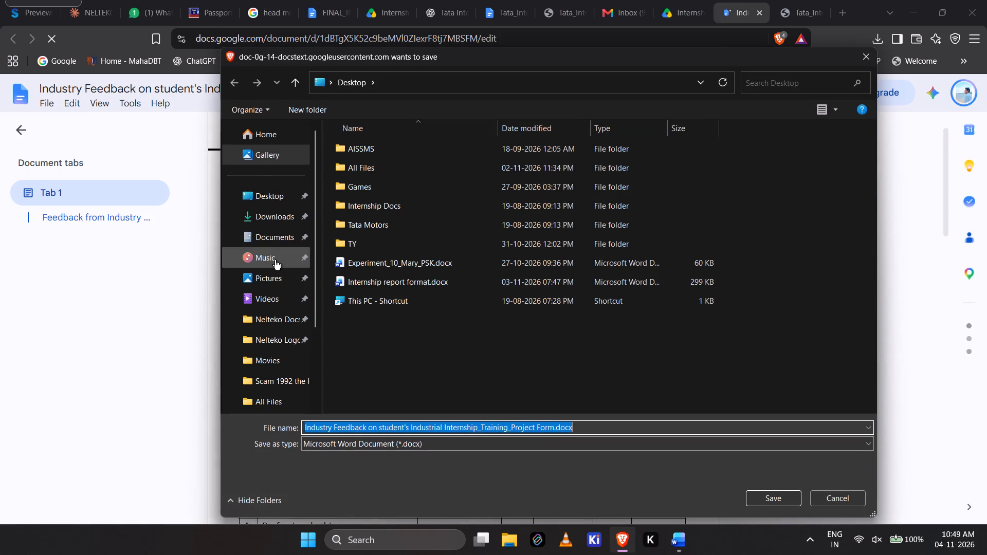
click(755, 494)
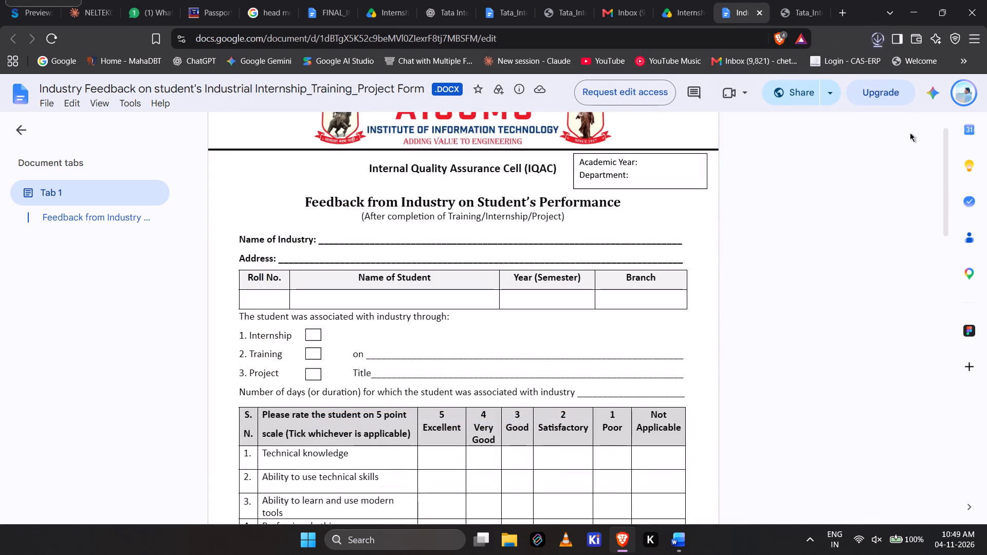
Open the downloaded Industry Feedback form from the desktop in Word and enable editing, closing the other open internship report.
click(882, 43)
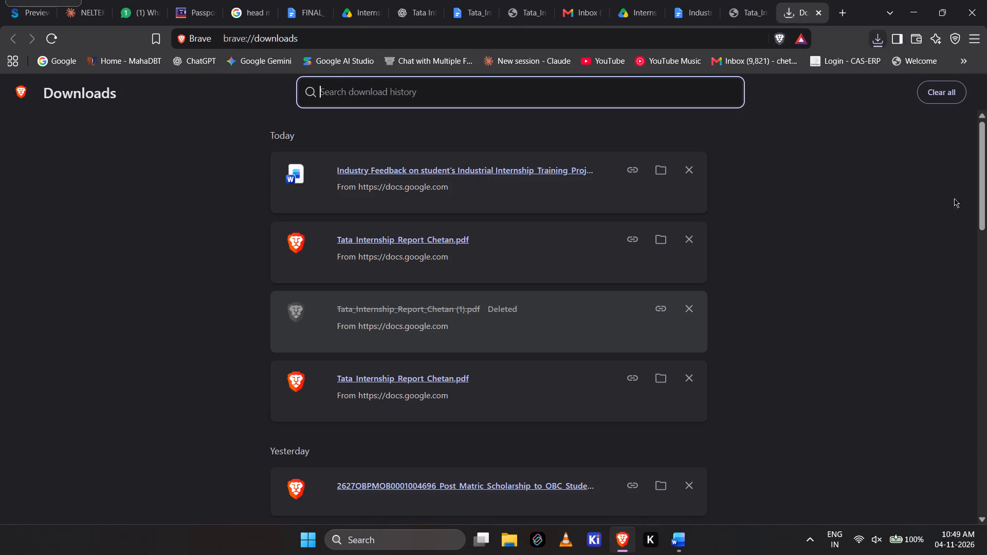
click(986, 554)
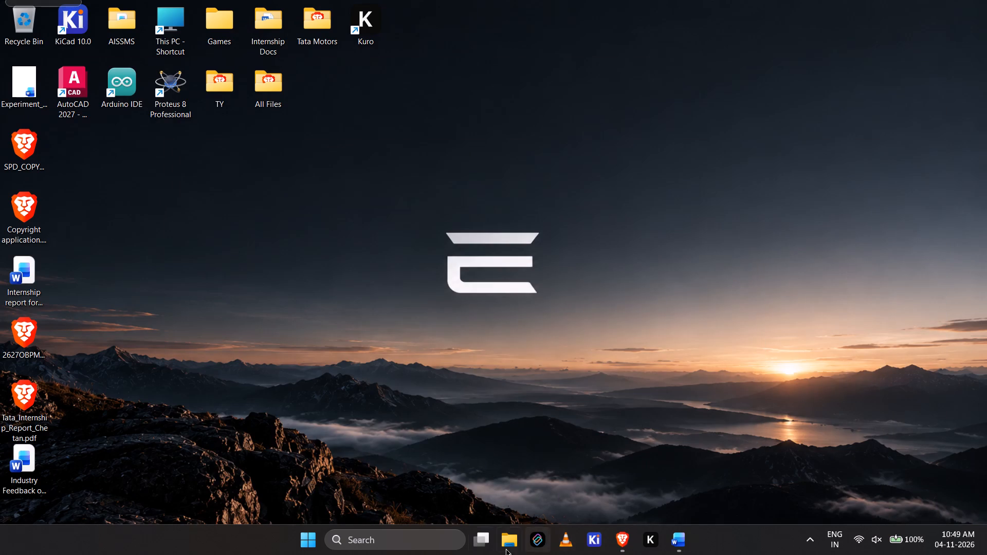
double_click(33, 453)
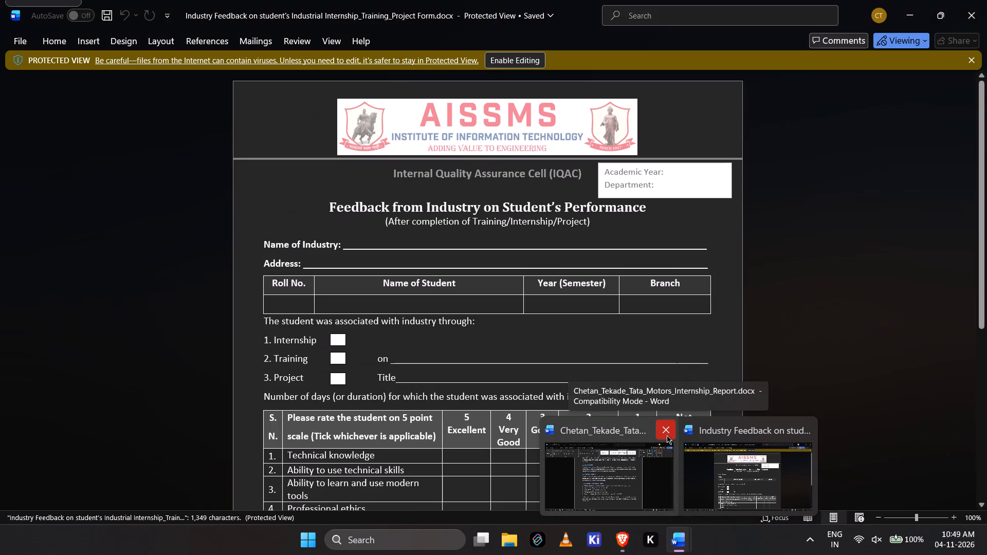
click(667, 435)
click(517, 64)
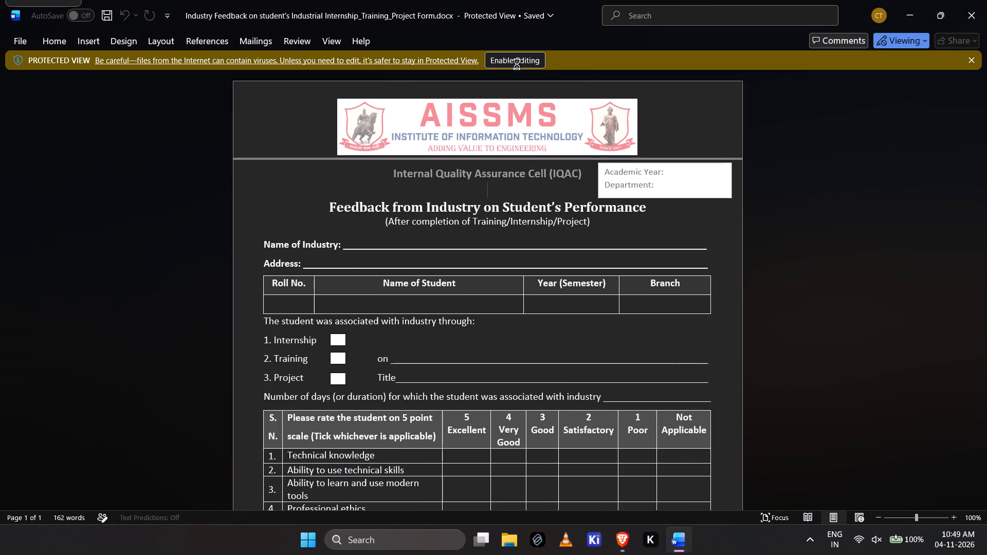
Fill in the header box with academic year 2026-27 and department E&TC, and return to the document body.
click(671, 213)
double_click(671, 213)
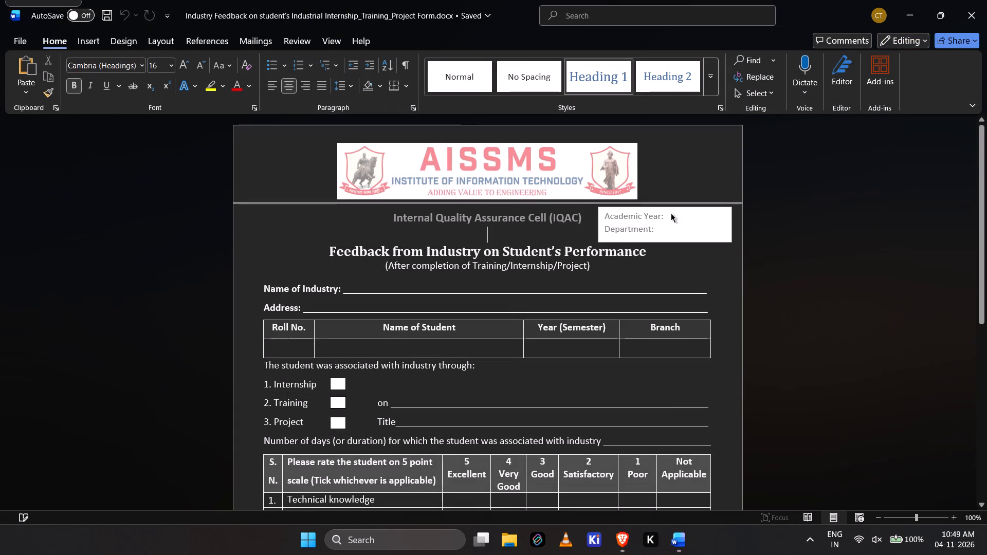
double_click(671, 213)
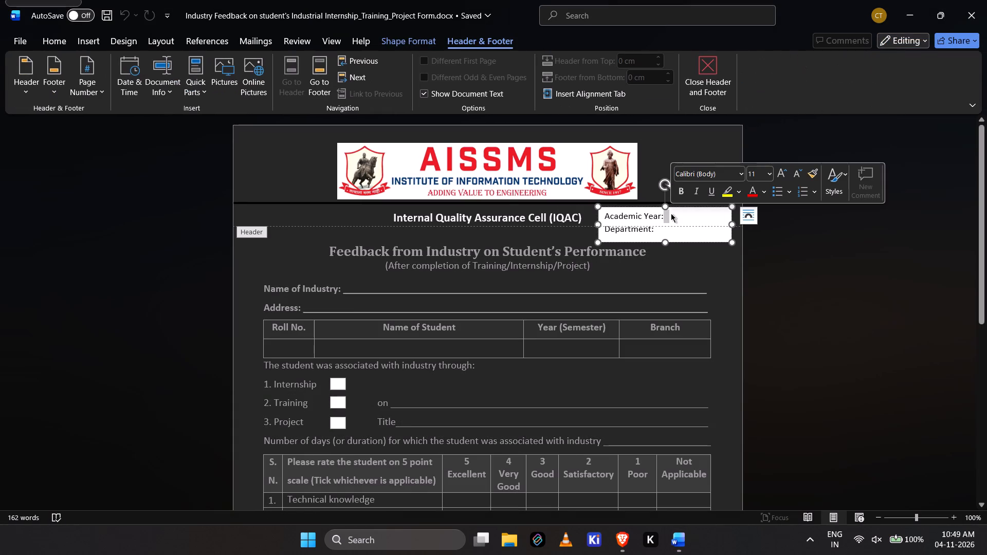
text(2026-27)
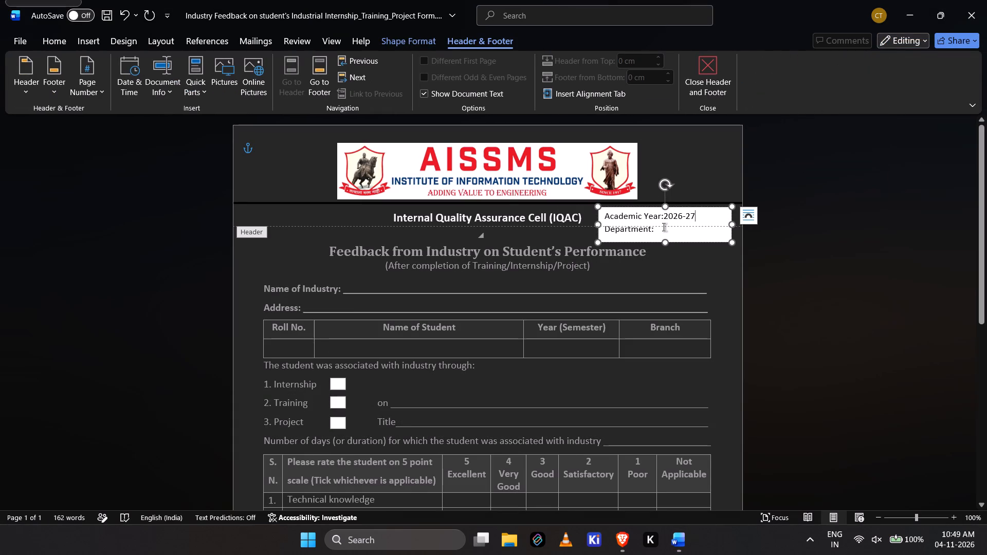
click(664, 227)
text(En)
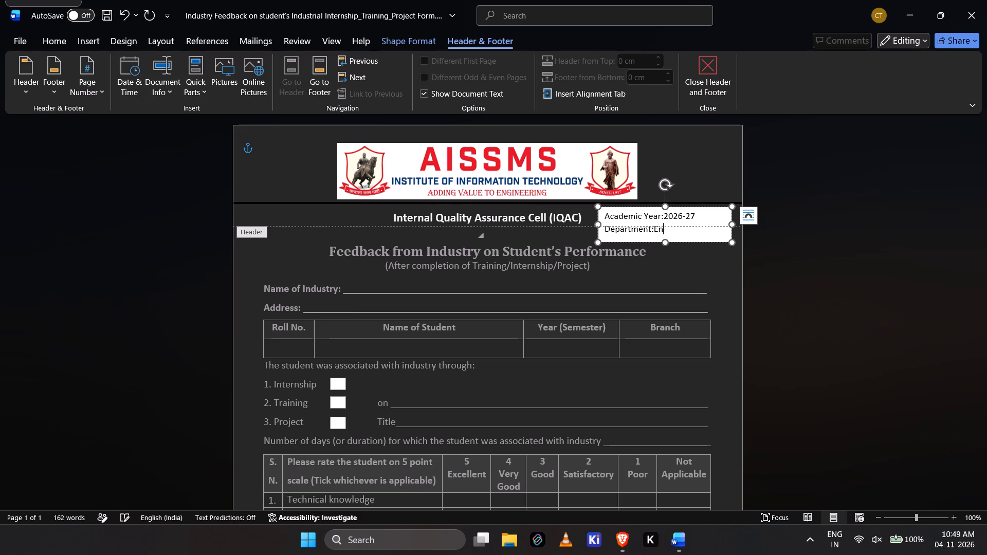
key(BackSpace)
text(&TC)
click(548, 279)
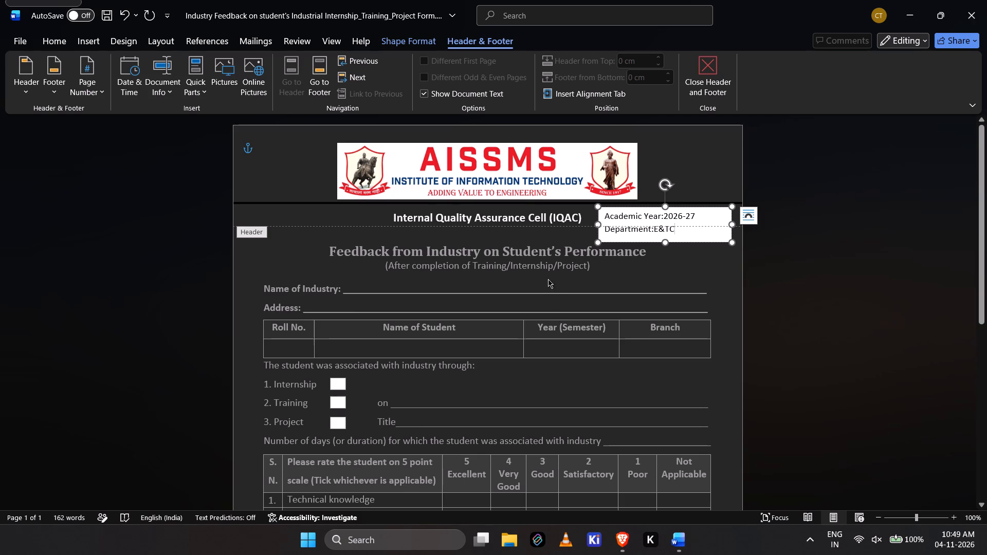
double_click(548, 279)
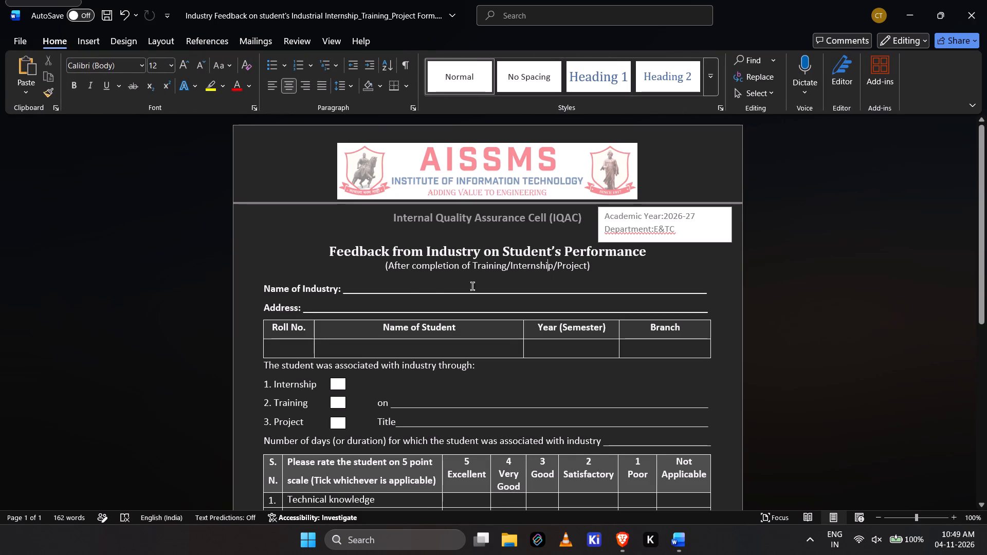
Replace the Name of Industry blank line with "Tata Motors Passenger Vehicles Limited, Pune".
click(395, 285)
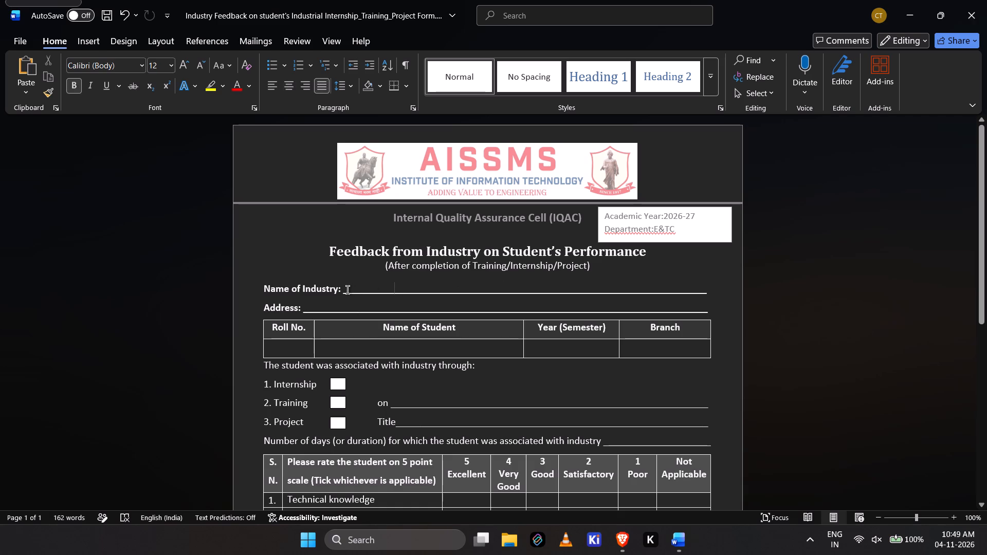
click(345, 286)
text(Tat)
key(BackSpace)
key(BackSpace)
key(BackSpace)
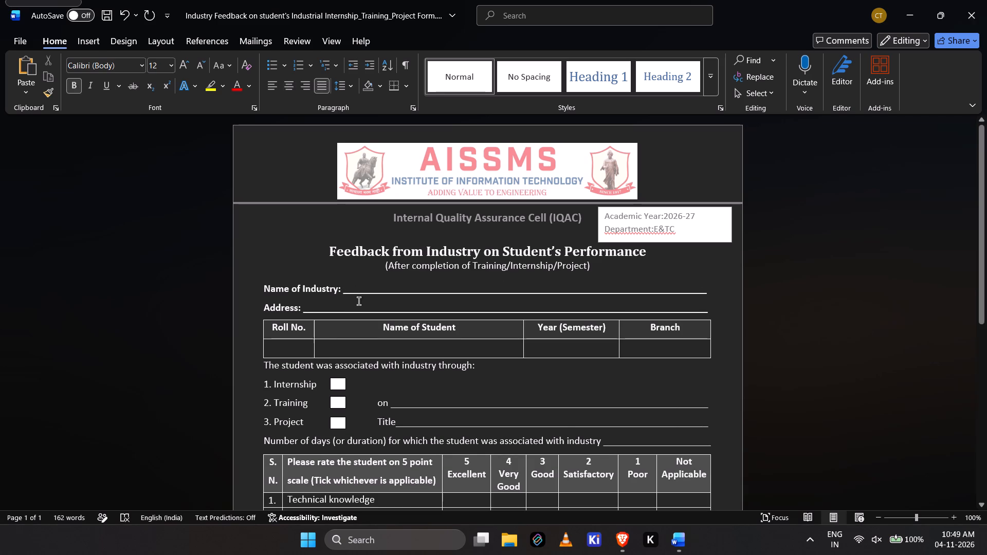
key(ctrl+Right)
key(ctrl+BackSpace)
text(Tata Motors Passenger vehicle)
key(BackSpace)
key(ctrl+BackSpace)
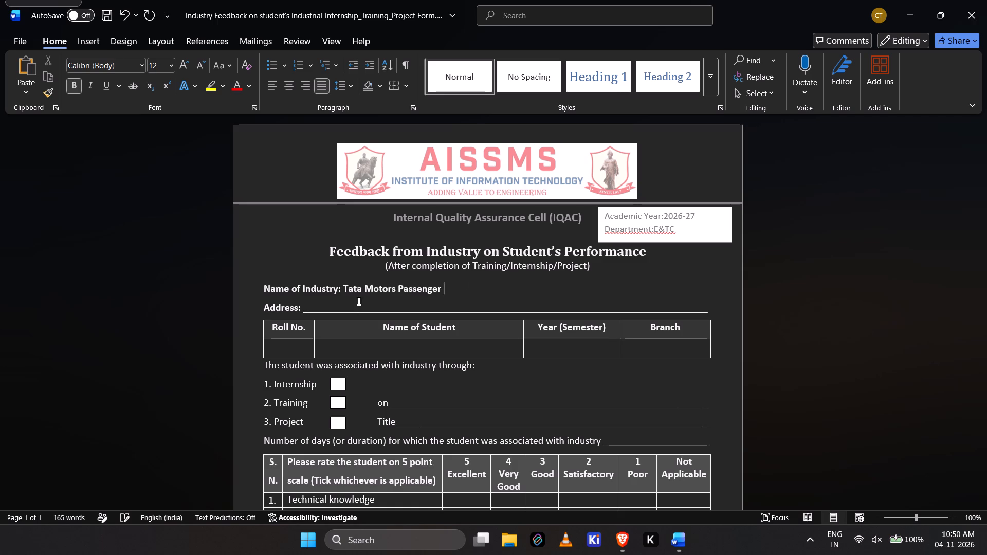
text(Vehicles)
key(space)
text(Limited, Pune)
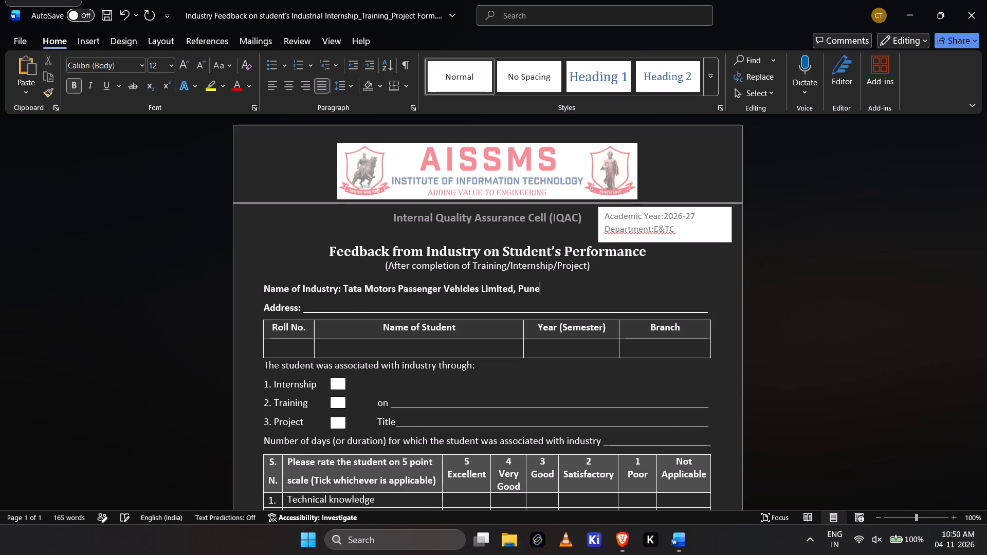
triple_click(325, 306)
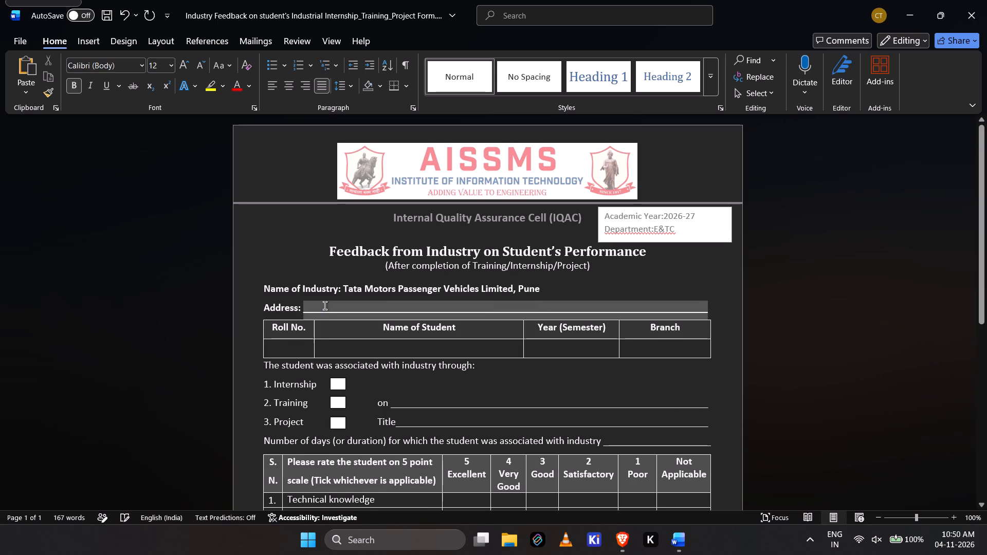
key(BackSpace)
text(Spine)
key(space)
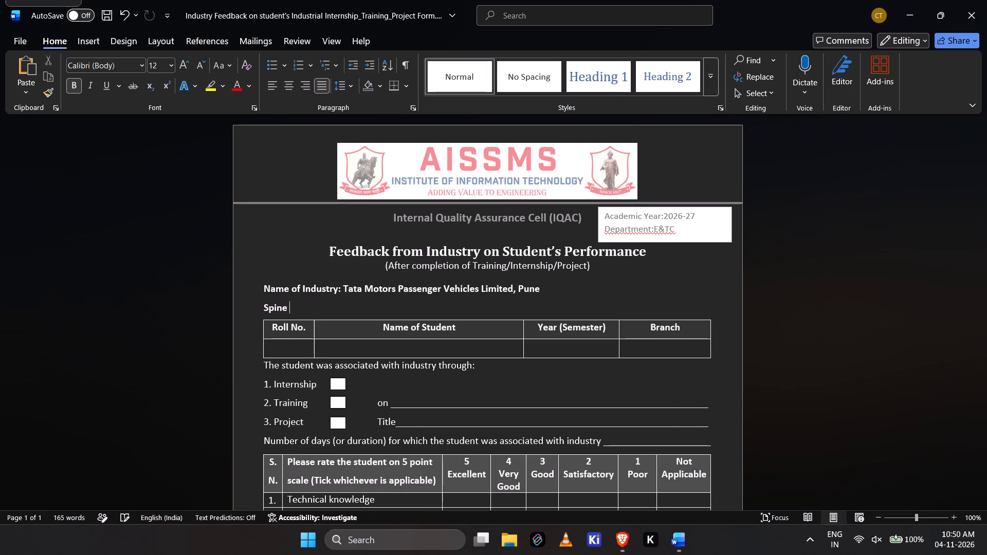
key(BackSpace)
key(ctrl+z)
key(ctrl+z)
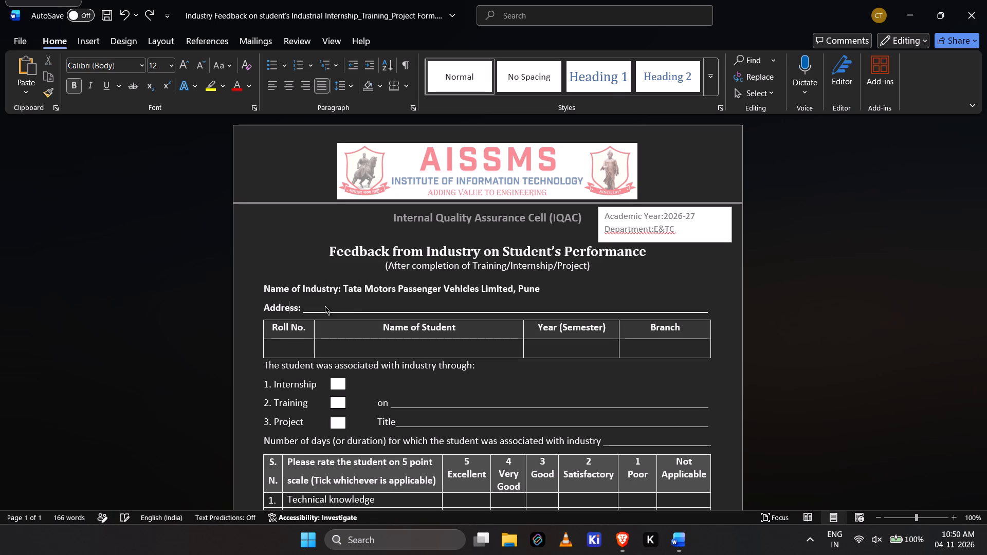
Replace the Address blank line with the company's street address in Chikhali, Pune.
click(325, 306)
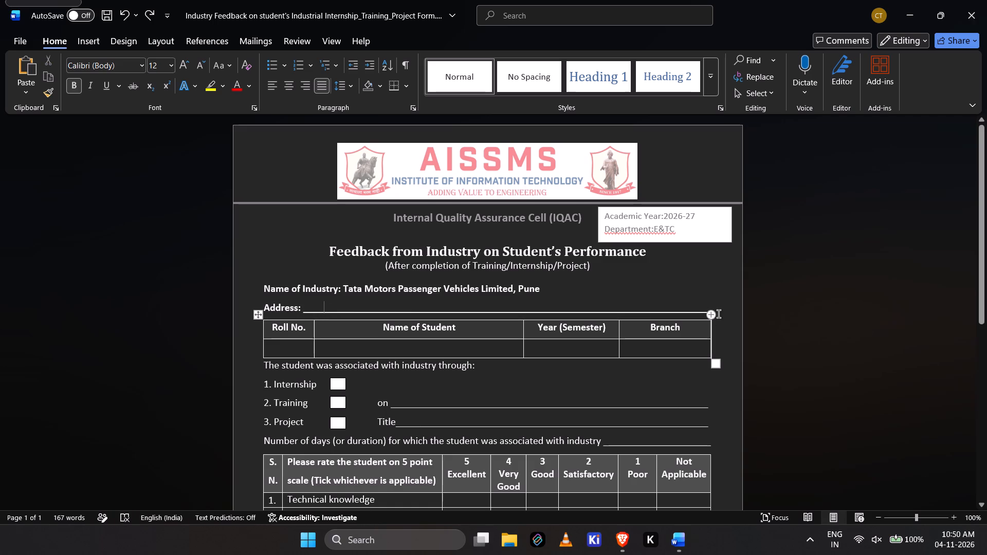
click(718, 304)
key(ctrl+BackSpace)
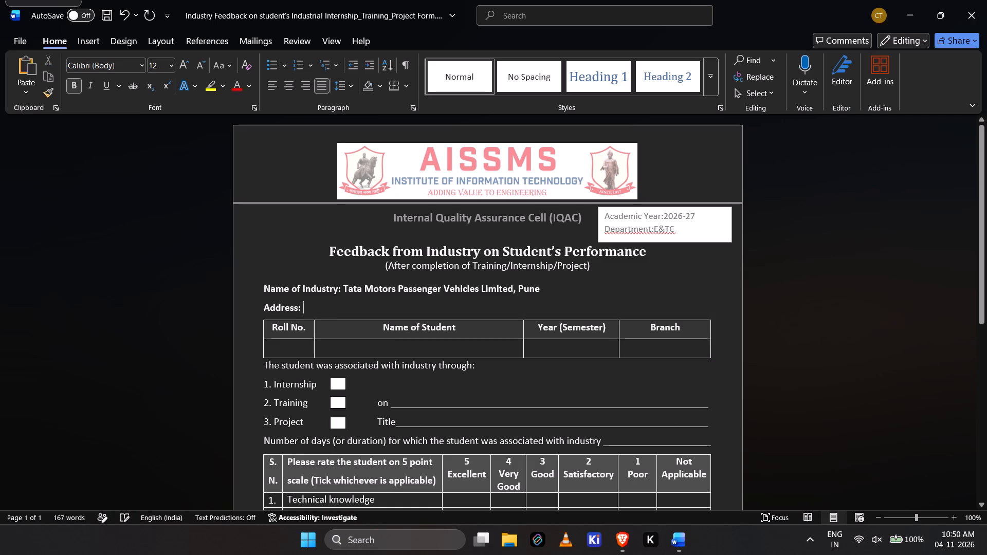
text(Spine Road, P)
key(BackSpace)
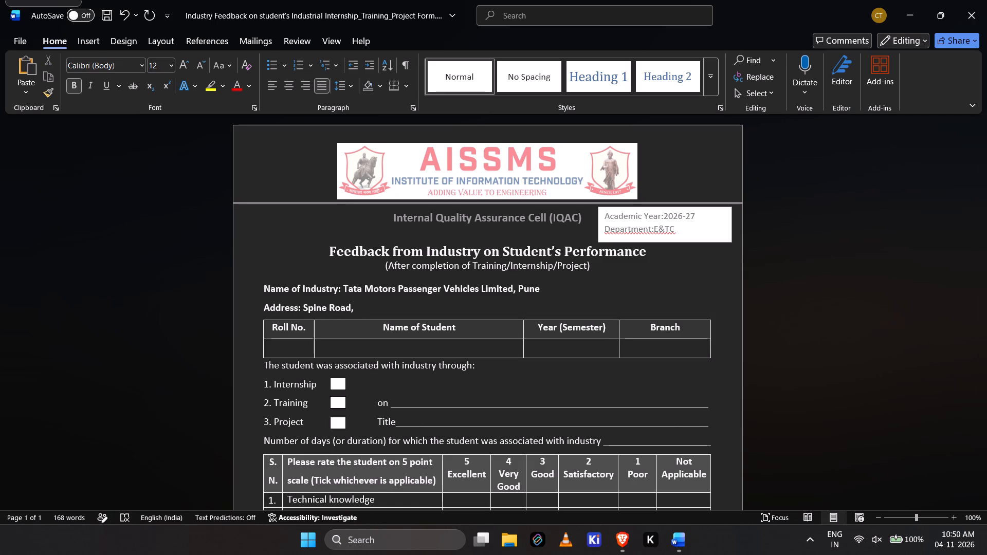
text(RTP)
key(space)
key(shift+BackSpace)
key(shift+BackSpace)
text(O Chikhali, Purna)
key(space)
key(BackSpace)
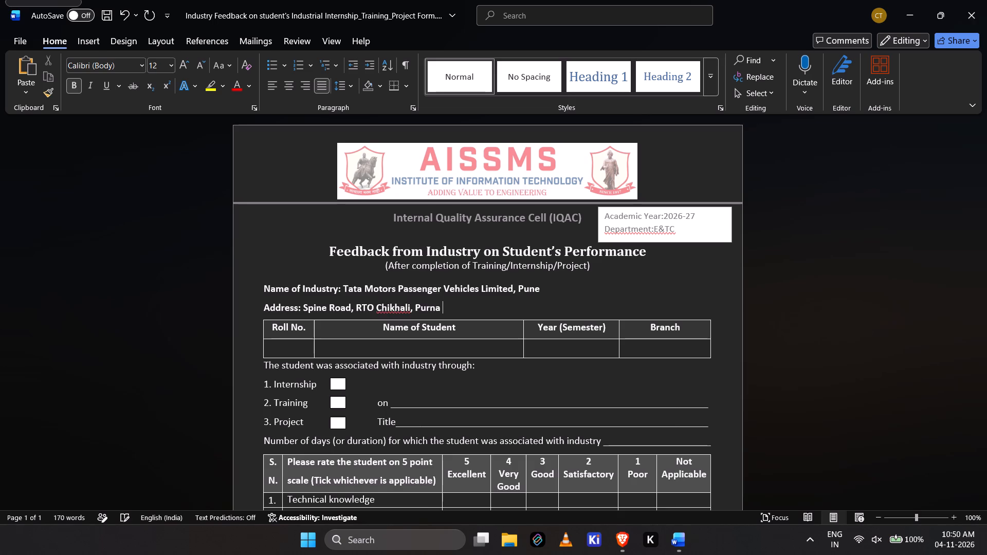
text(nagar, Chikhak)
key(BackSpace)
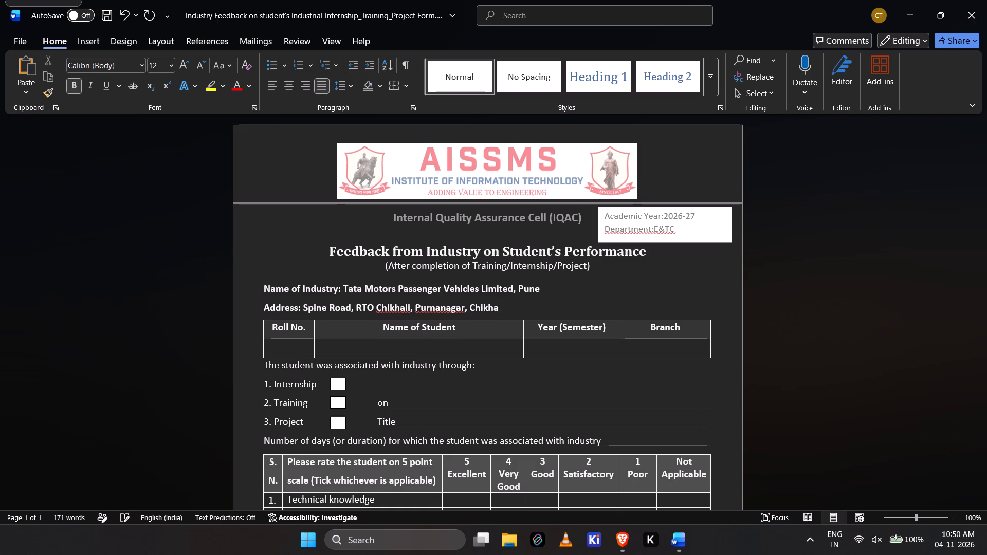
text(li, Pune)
Enter the student's roll number in the empty Roll No. cell of the student table.
click(282, 346)
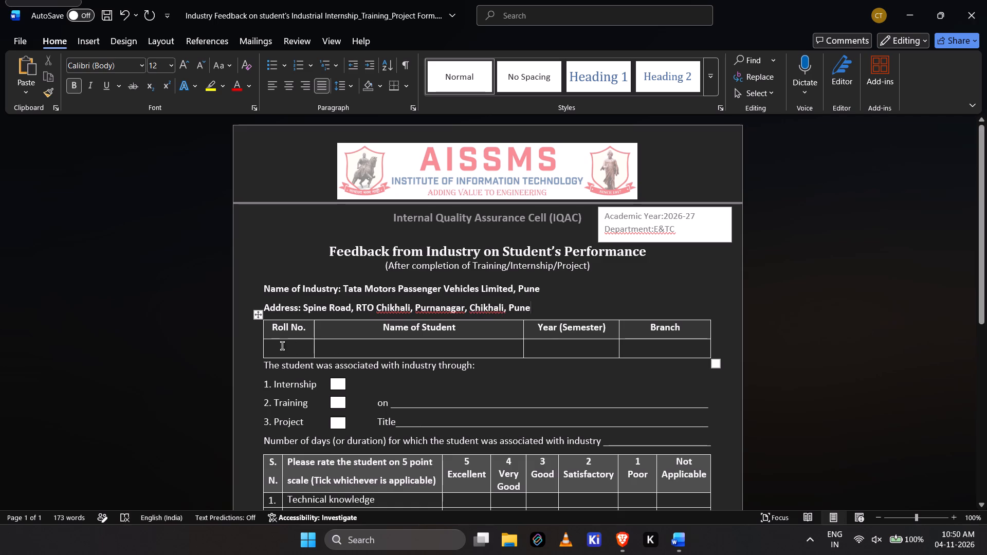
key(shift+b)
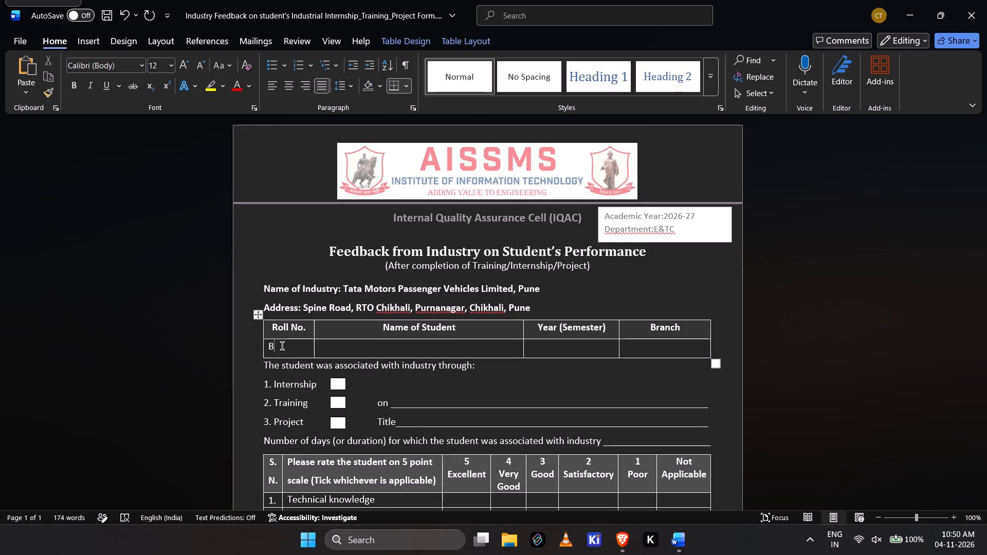
key(BackSpace)
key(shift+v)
key(BackSpace)
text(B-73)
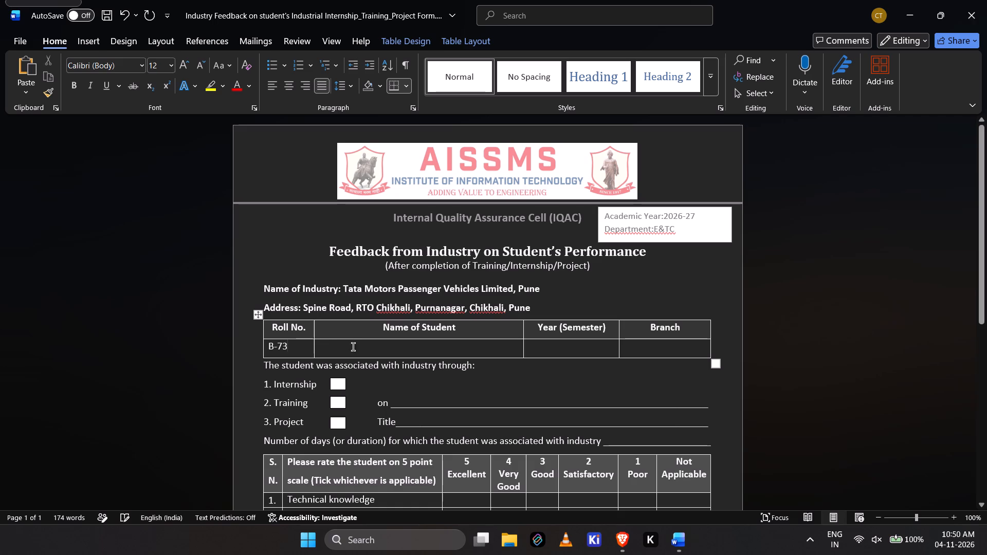
Enter the student's full name, capitalised and without indentation, in the Name of Student cell.
click(353, 347)
double_click(353, 347)
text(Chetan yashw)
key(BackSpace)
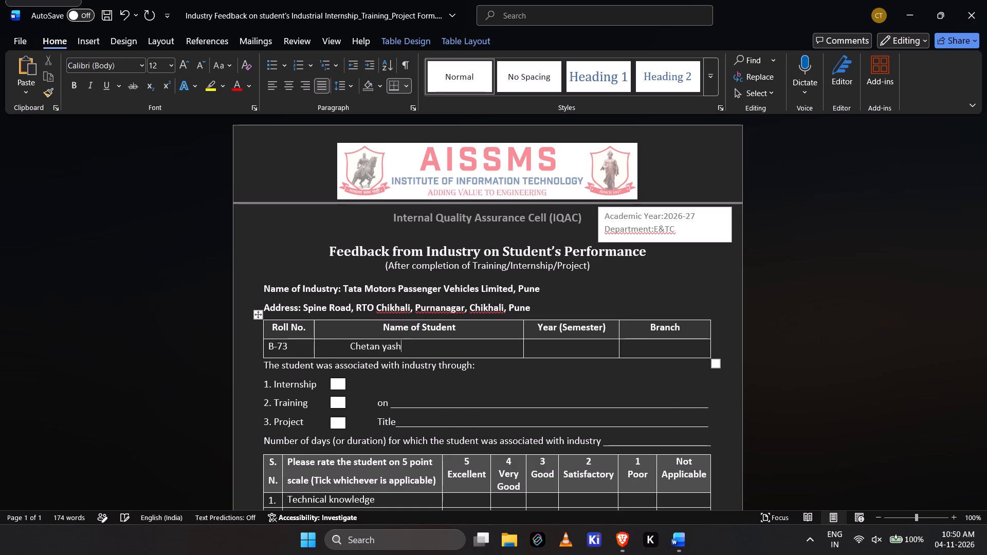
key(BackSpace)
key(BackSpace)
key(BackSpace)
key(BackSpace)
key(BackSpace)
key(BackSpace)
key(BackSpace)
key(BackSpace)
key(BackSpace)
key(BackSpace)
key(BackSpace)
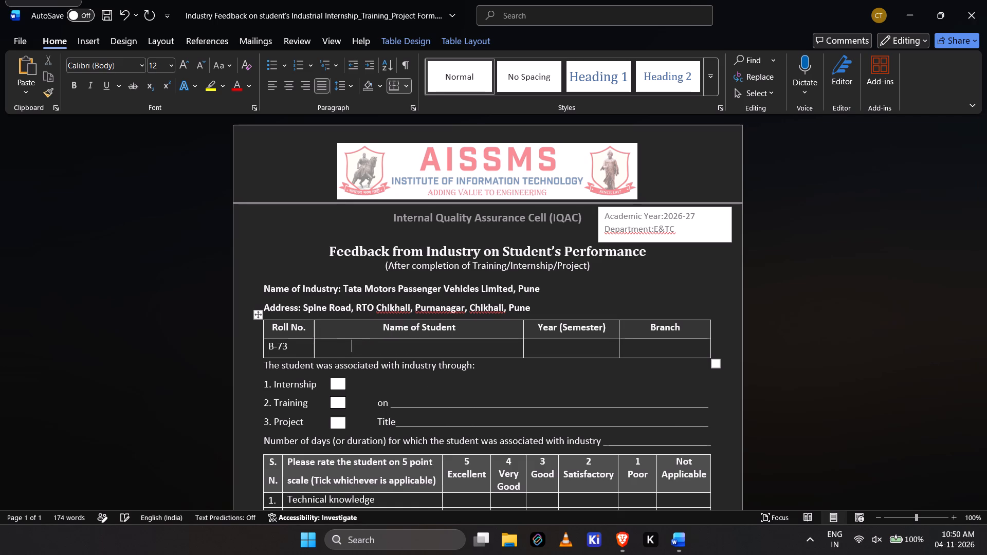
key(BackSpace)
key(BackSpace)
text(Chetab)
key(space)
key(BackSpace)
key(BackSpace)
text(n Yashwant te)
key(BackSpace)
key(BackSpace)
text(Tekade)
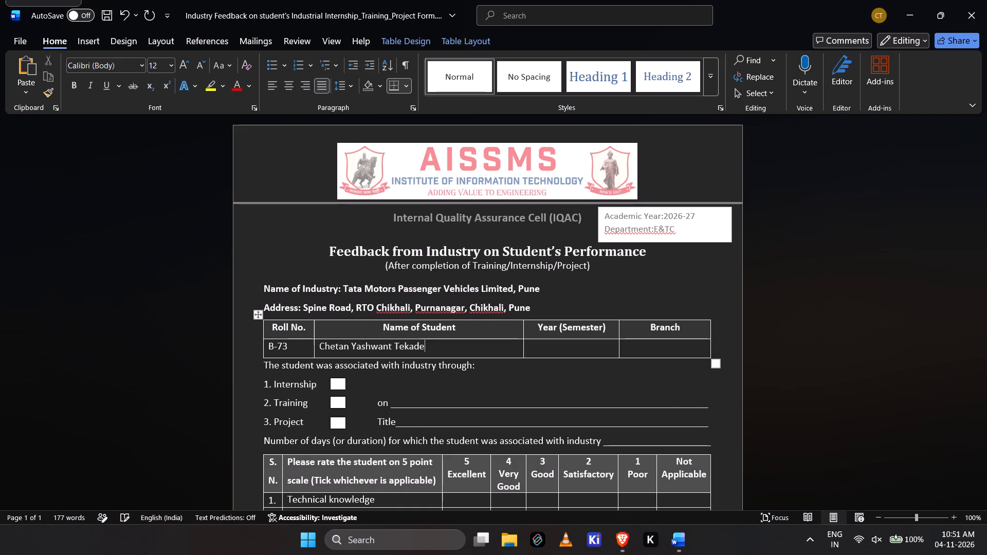
Complete the student's row with "3rd (5th Sem)" under Year (Semester) and "E&TC" under Branch.
click(543, 348)
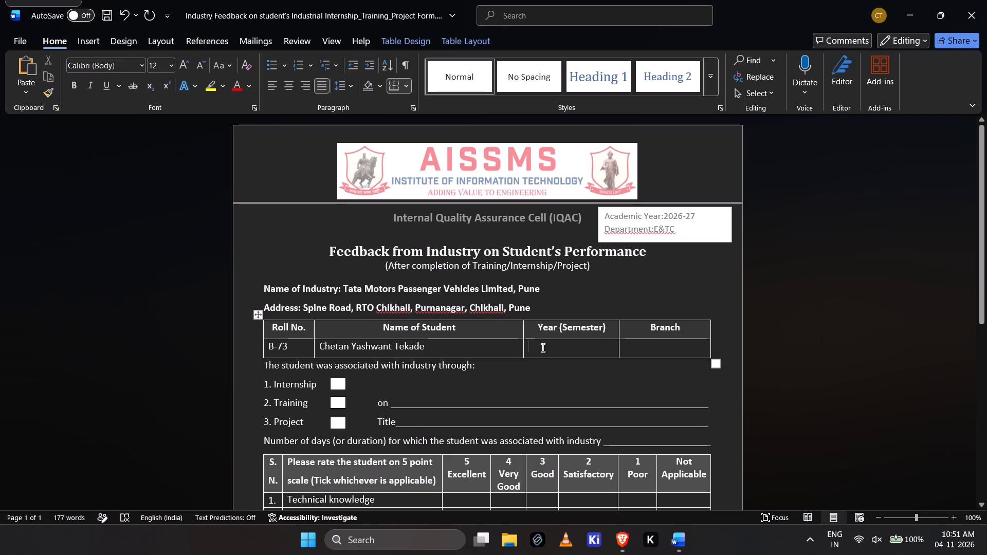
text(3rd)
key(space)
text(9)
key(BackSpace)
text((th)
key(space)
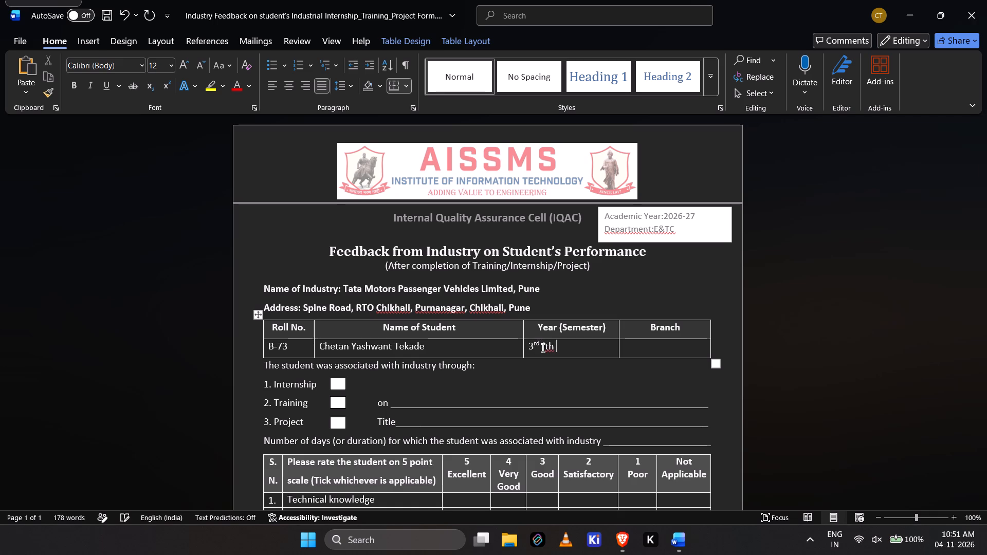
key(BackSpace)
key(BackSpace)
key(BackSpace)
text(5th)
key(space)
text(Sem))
click(646, 349)
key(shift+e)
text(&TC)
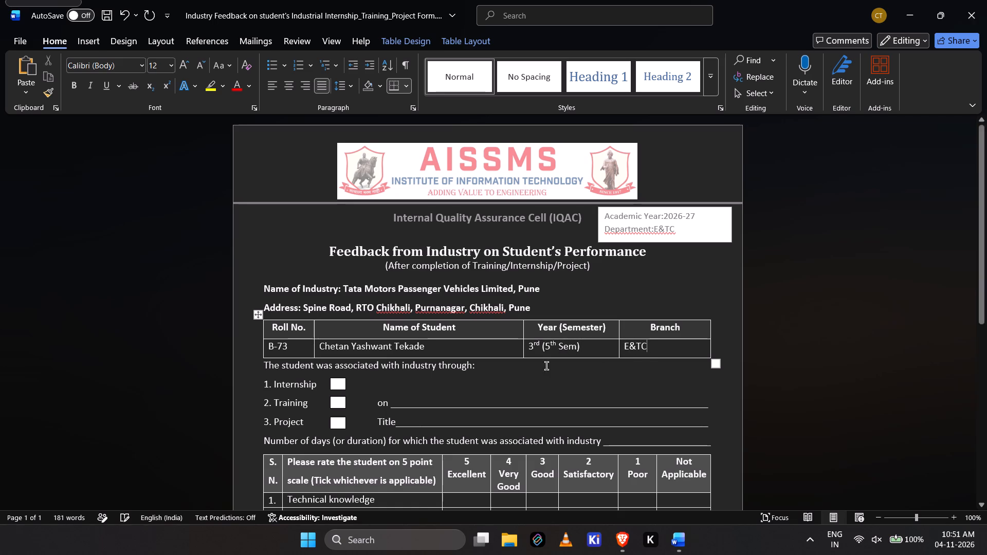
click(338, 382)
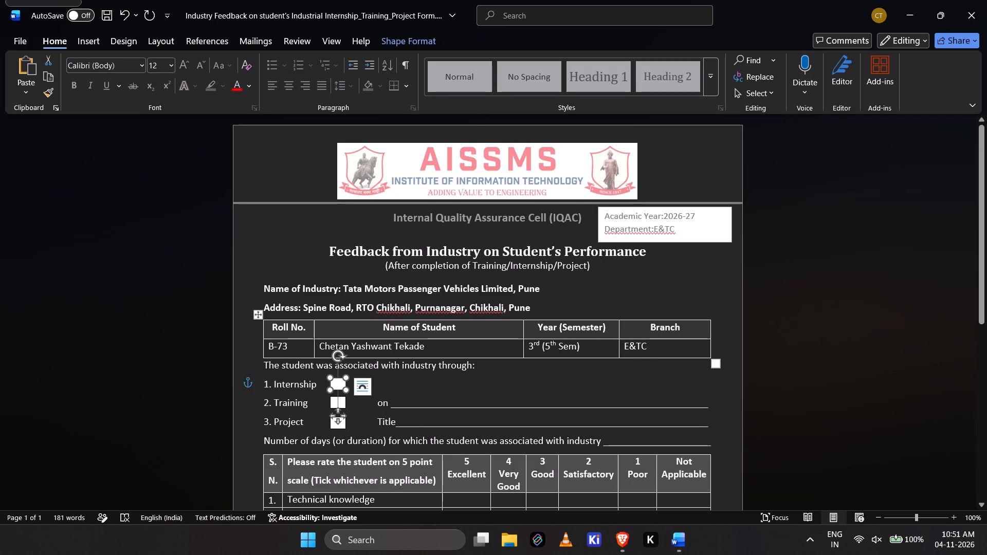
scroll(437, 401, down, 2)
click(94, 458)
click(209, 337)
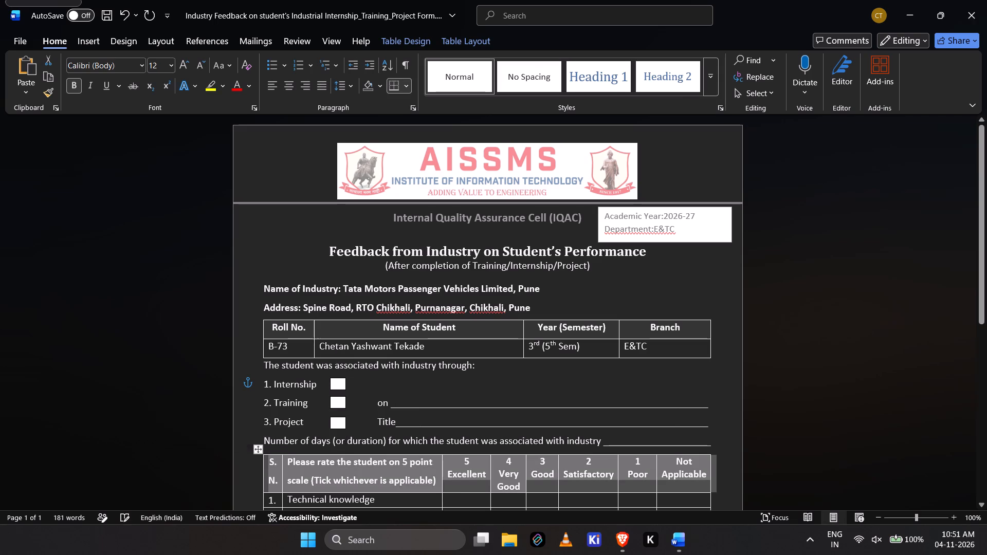
Replace the blank line after the project's Title label with ":- Smart Communication System for Employee Assistance".
double_click(454, 419)
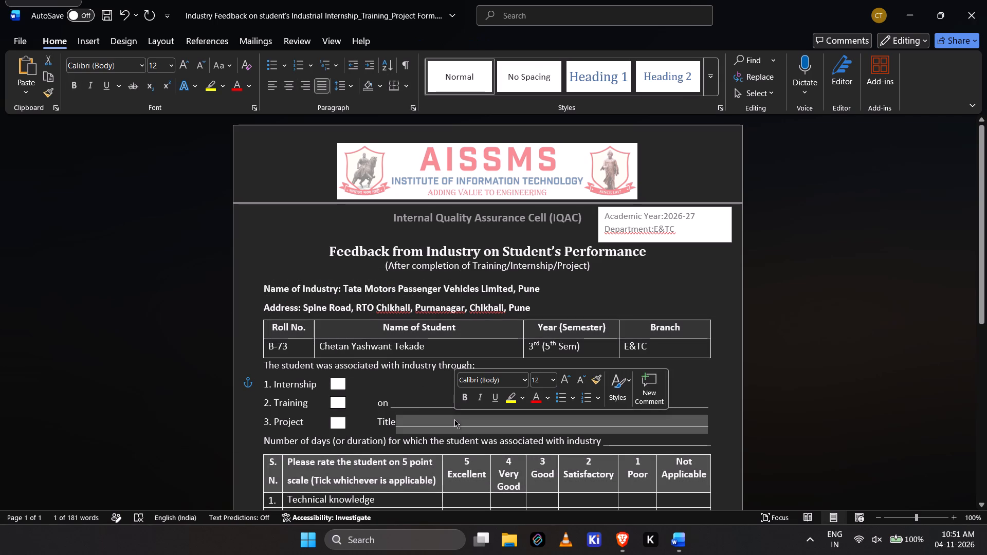
double_click(454, 419)
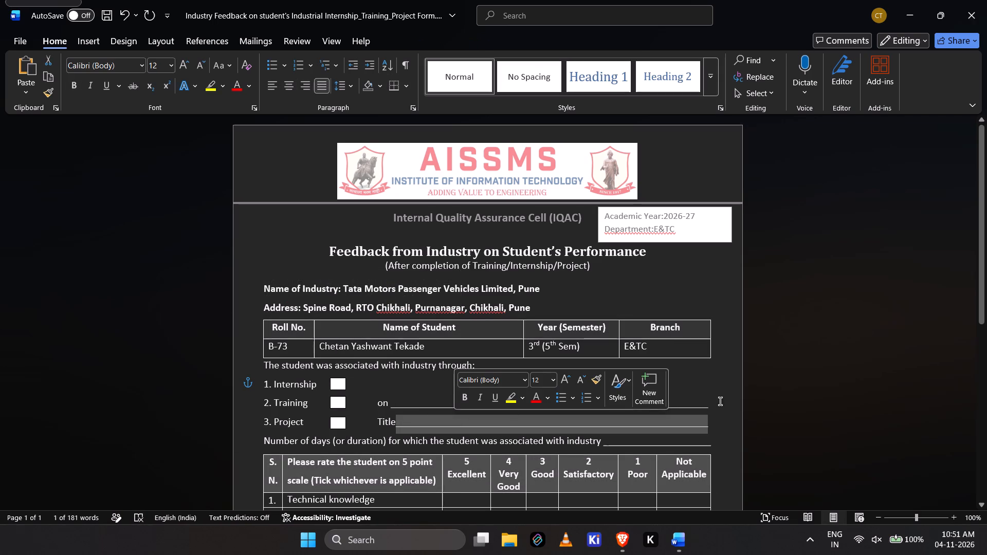
key(BackSpace)
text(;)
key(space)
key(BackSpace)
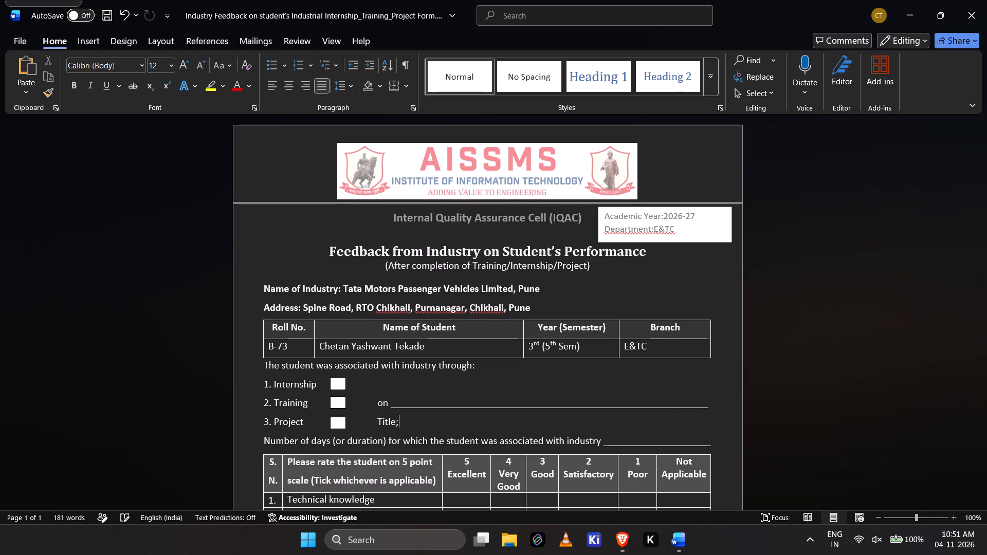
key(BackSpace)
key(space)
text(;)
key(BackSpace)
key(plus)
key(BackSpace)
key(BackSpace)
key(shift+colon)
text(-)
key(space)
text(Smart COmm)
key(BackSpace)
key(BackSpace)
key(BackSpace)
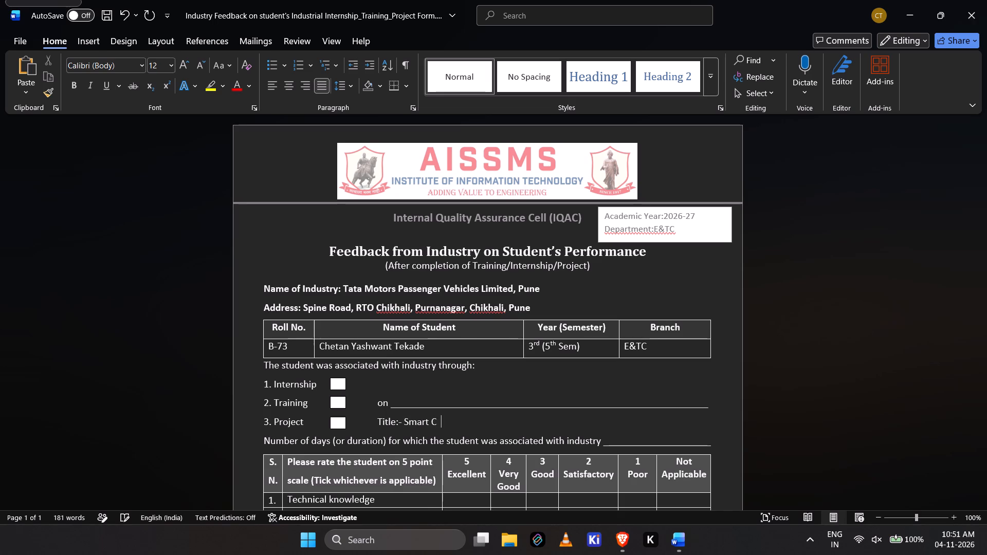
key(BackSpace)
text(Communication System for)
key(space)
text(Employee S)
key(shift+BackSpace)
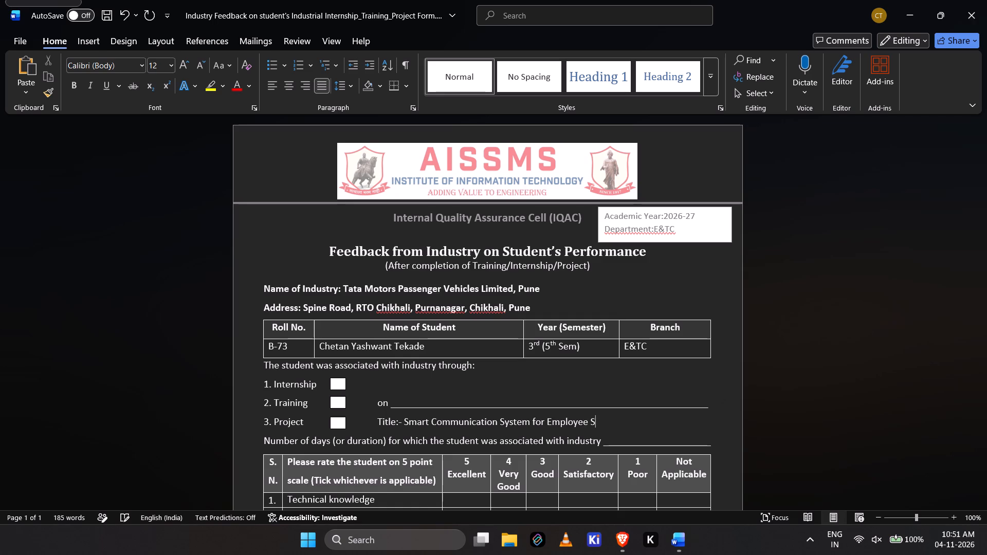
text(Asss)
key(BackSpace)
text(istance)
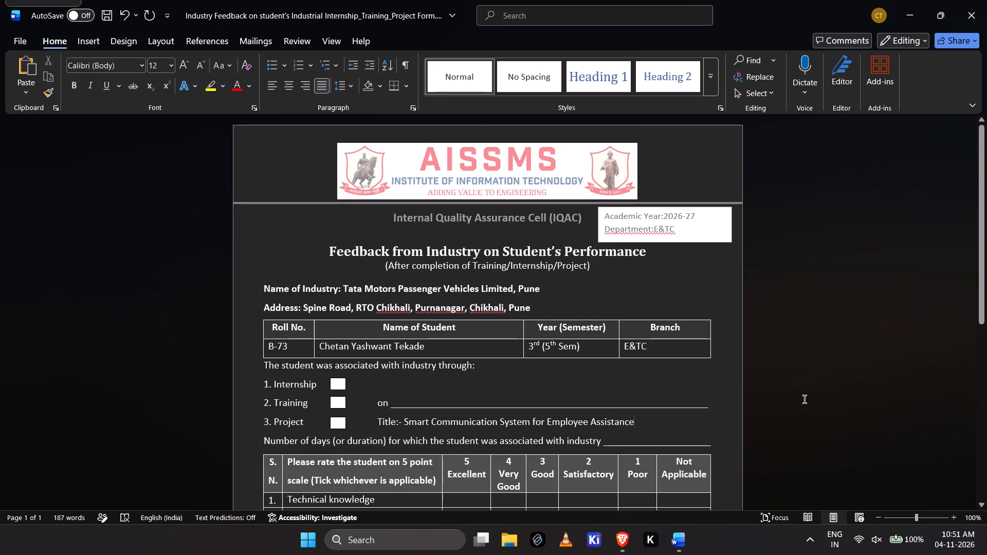
click(901, 344)
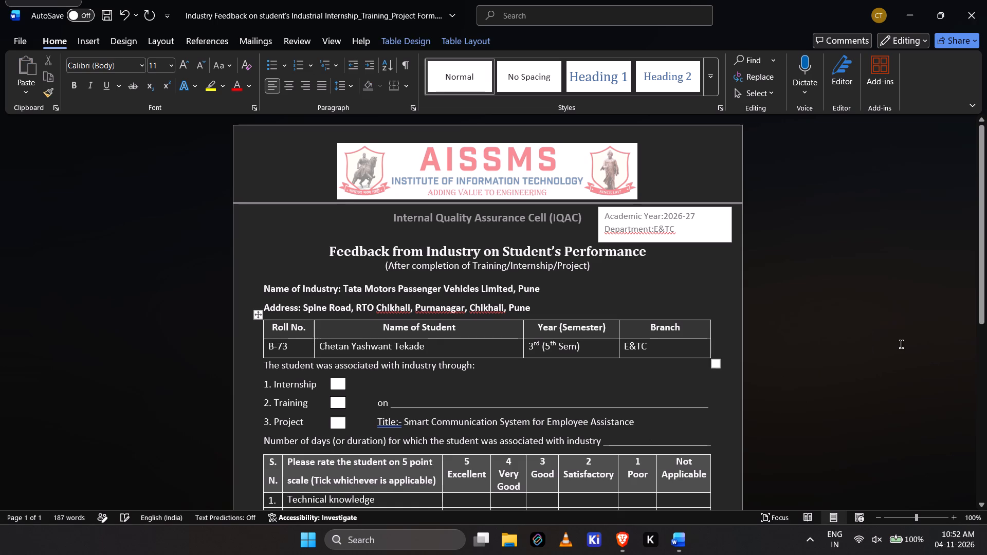
Insert a space between "Department:" and "E&TC" in the page header's text box, and return to the document body.
click(654, 228)
double_click(654, 228)
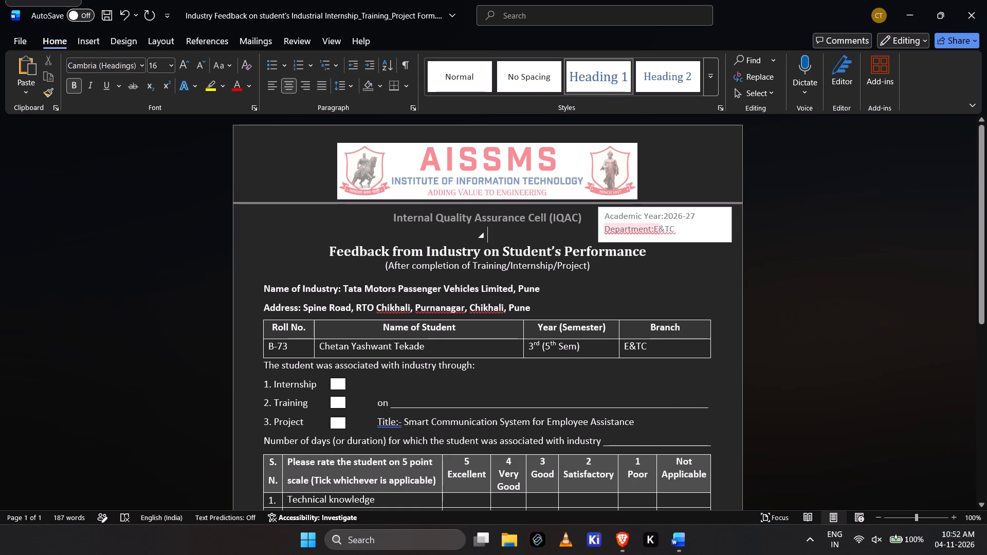
click(654, 228)
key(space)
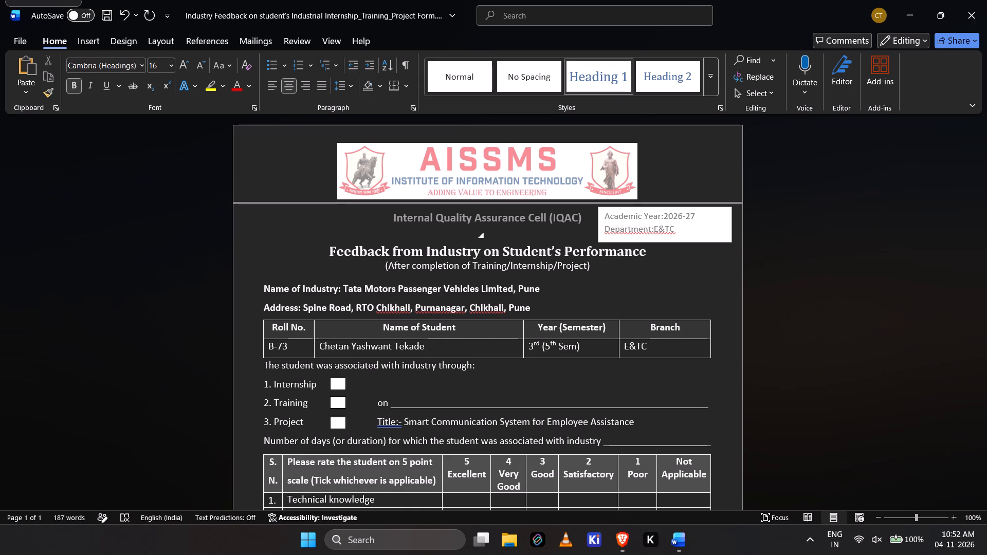
double_click(655, 229)
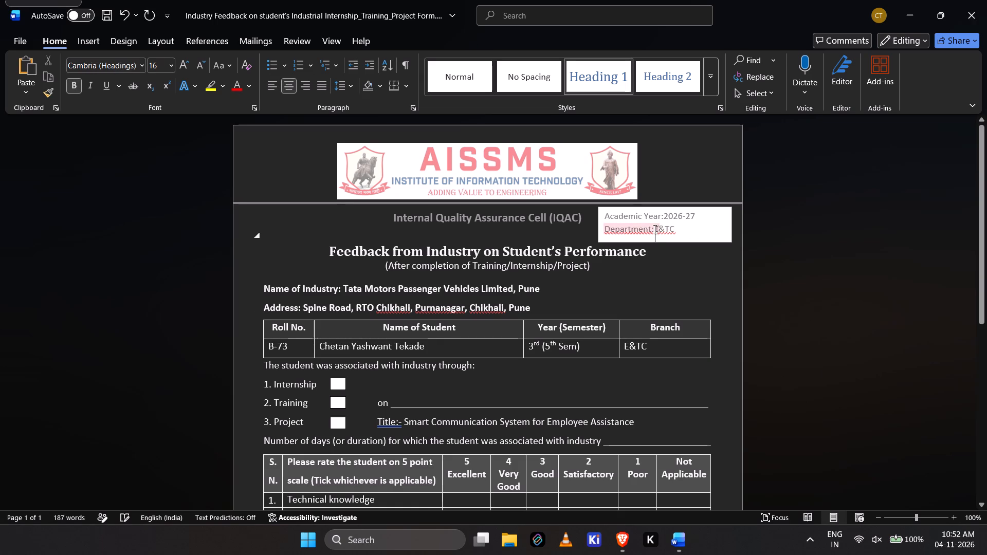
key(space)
key(Left)
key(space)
key(Left)
double_click(692, 221)
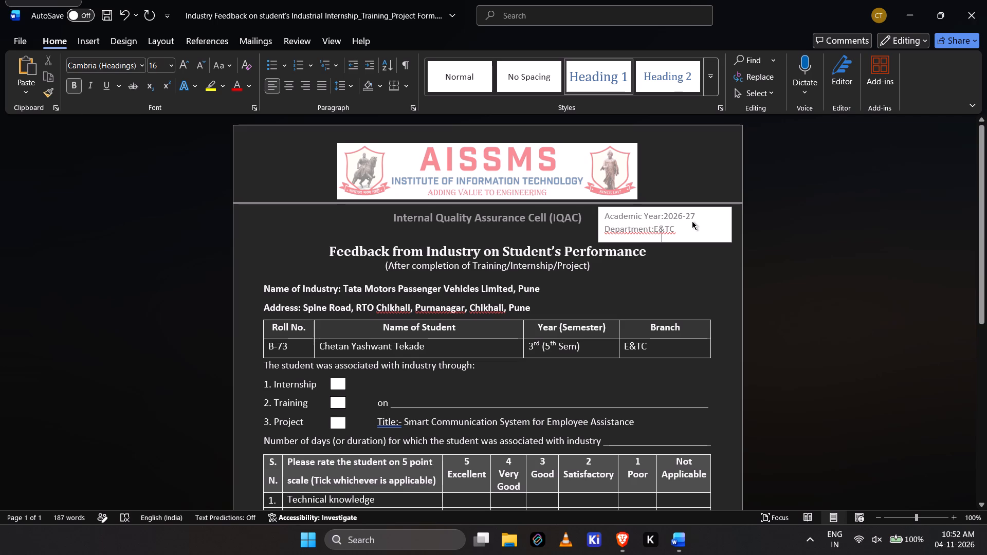
click(668, 231)
click(655, 229)
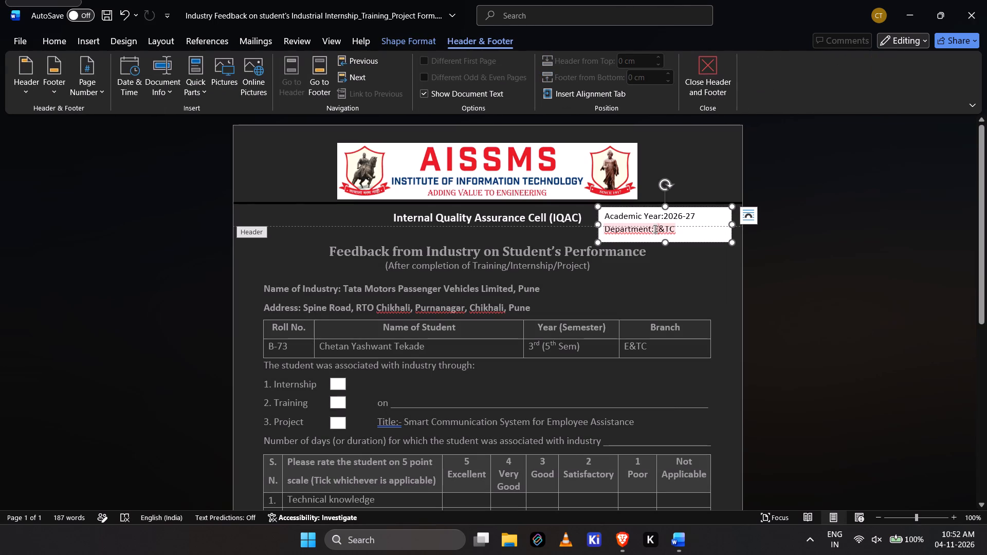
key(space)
click(714, 240)
click(835, 320)
scroll(819, 304, down, 1)
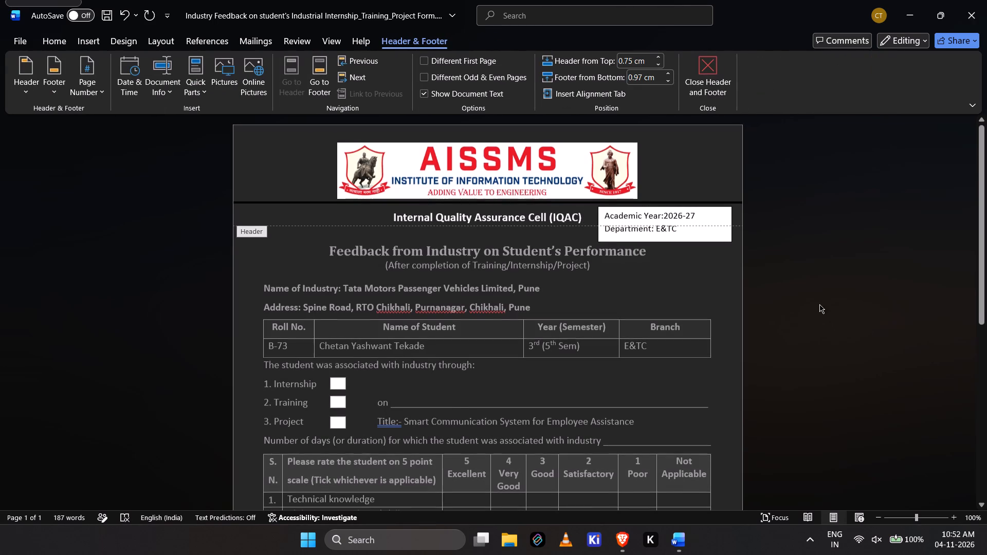
double_click(661, 319)
Open the grammar suggestion for the flagged "Title:-" label on the Project line.
scroll(661, 319, down, 1)
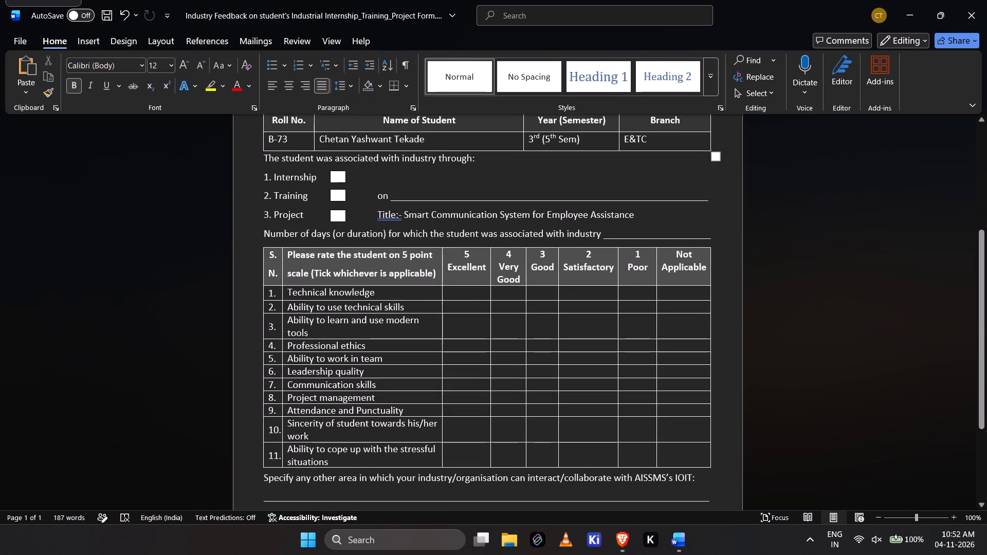
scroll(661, 319, up, 2)
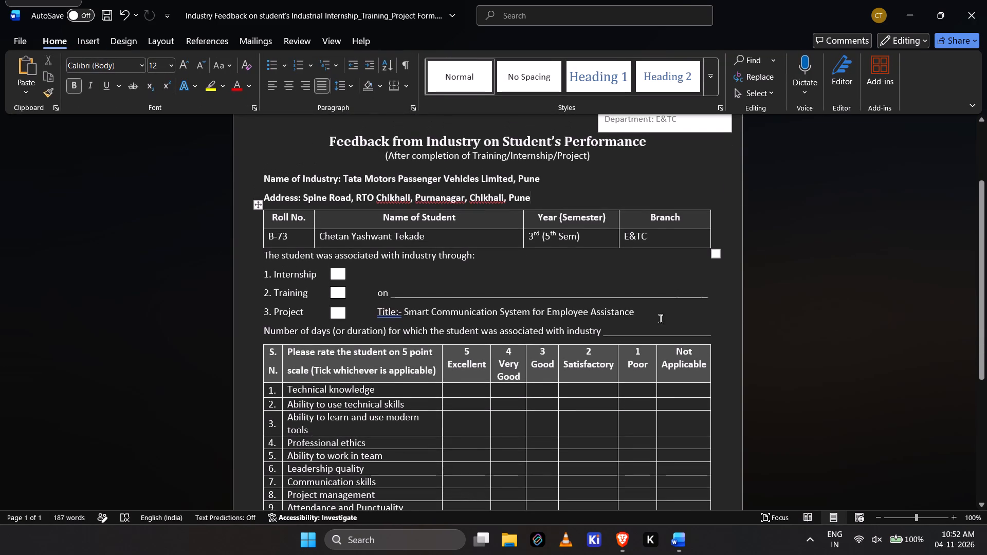
scroll(319, 421, down, 1)
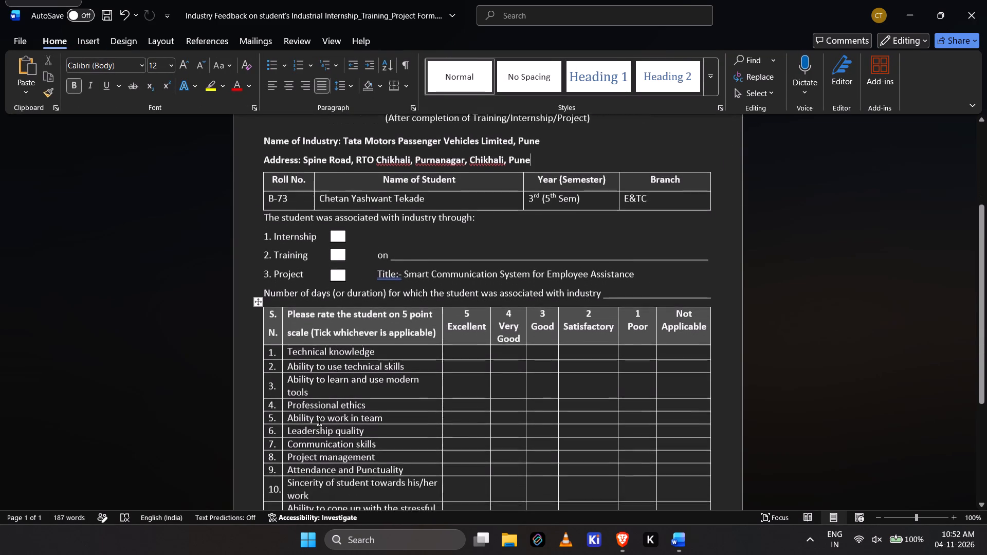
scroll(319, 421, down, 1)
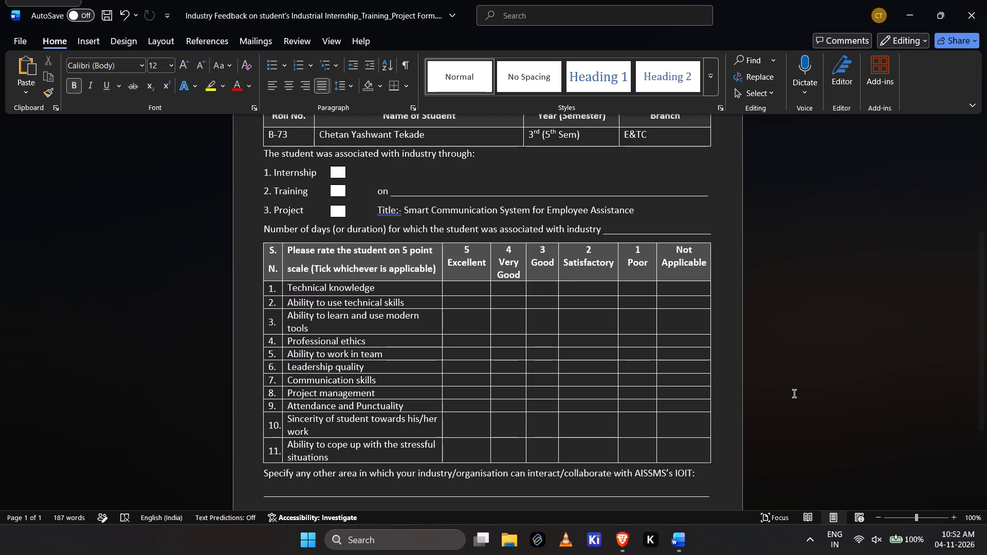
click(394, 213)
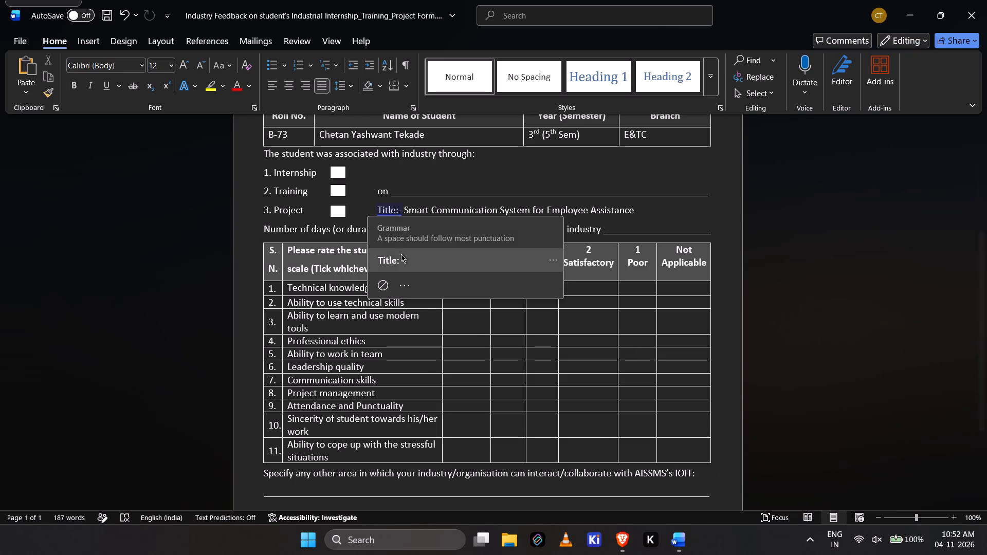
Accept the grammar suggestion that adds a space after the colon in the Project line's "Title:-" label.
click(400, 254)
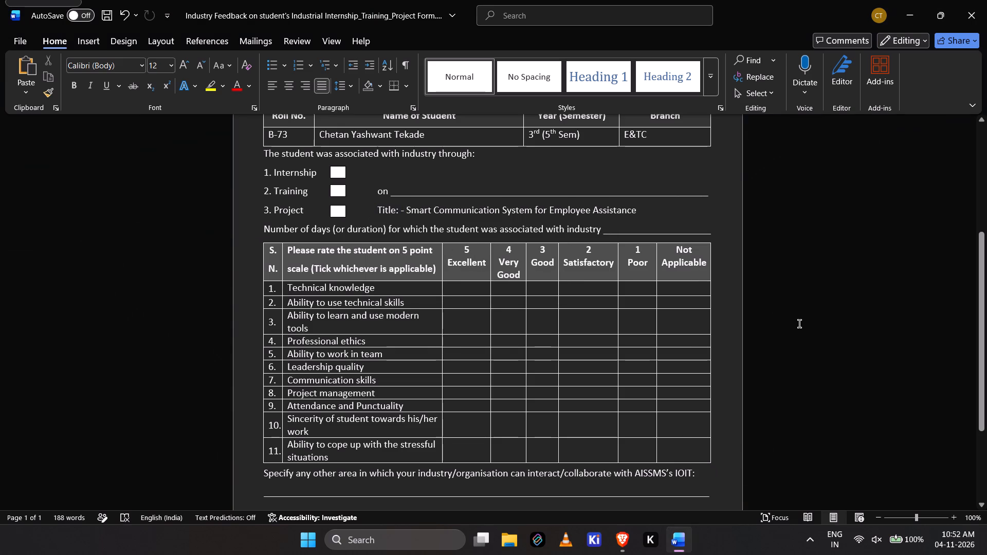
Enter the industry person's name, prefixed with "Mr.", after "Name of Industry Person:" in the contact table at the form's end.
scroll(799, 324, down, 4)
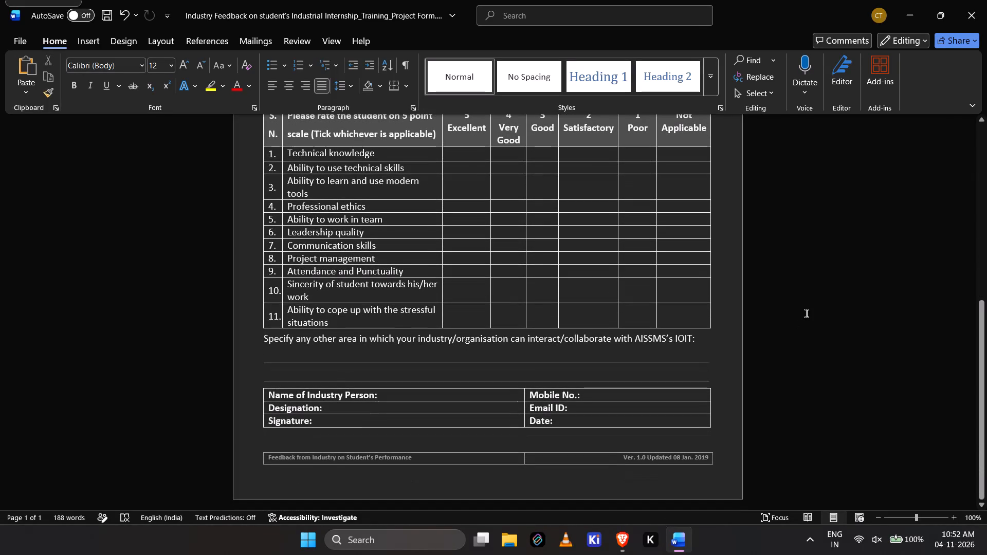
scroll(807, 313, down, 1)
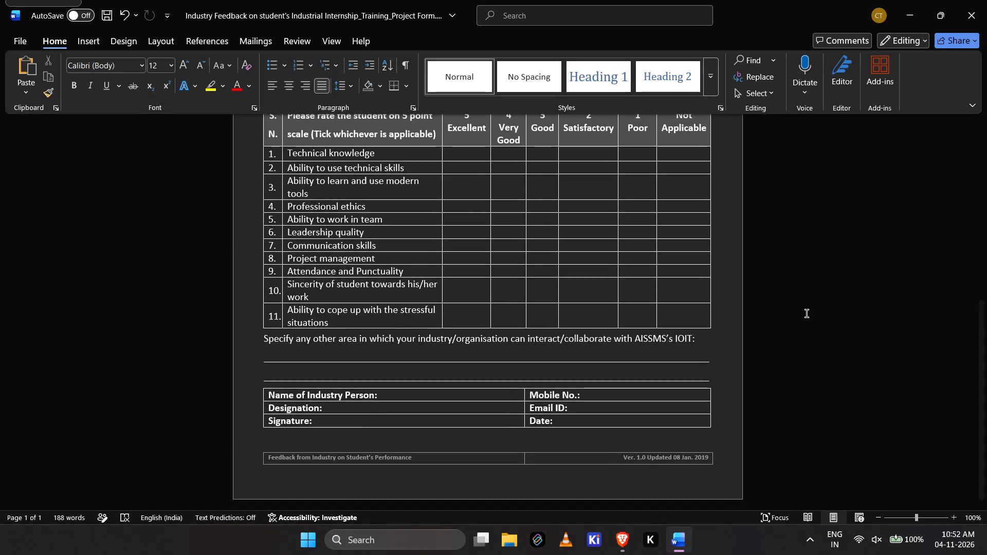
click(463, 397)
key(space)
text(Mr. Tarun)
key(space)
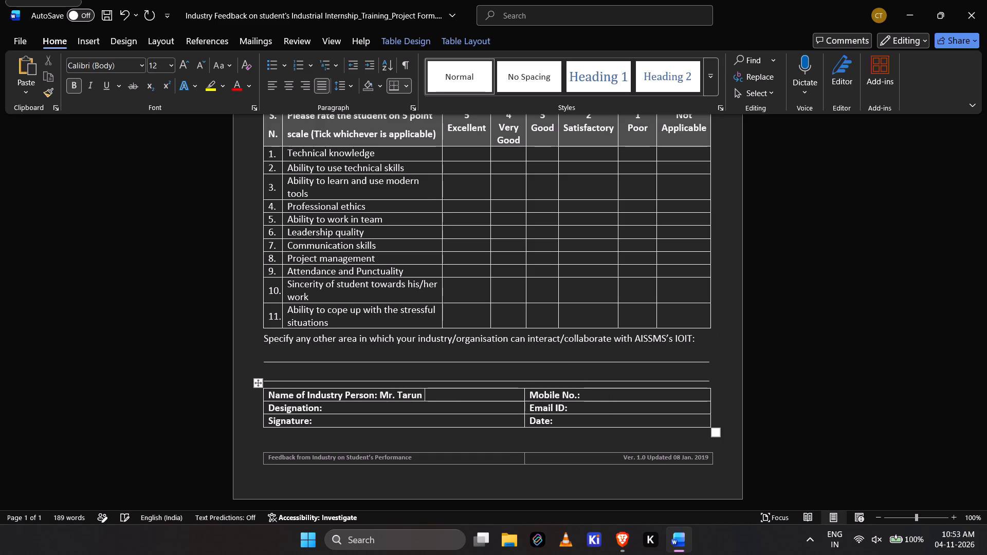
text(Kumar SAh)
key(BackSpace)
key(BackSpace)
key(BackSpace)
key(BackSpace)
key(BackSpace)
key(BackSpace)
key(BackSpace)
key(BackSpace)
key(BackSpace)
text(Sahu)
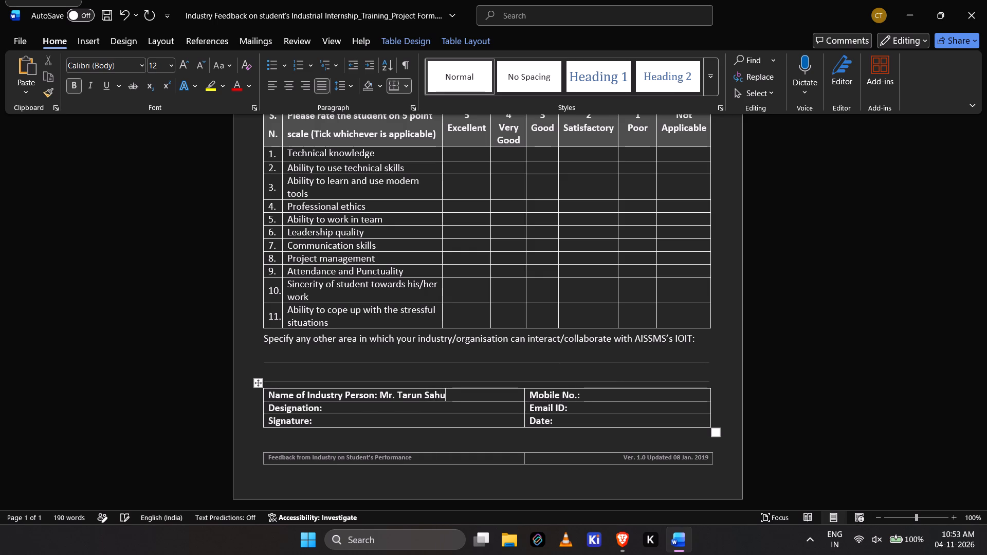
Place the text cursor after the "Mobile No.:" label in the contact table.
click(597, 398)
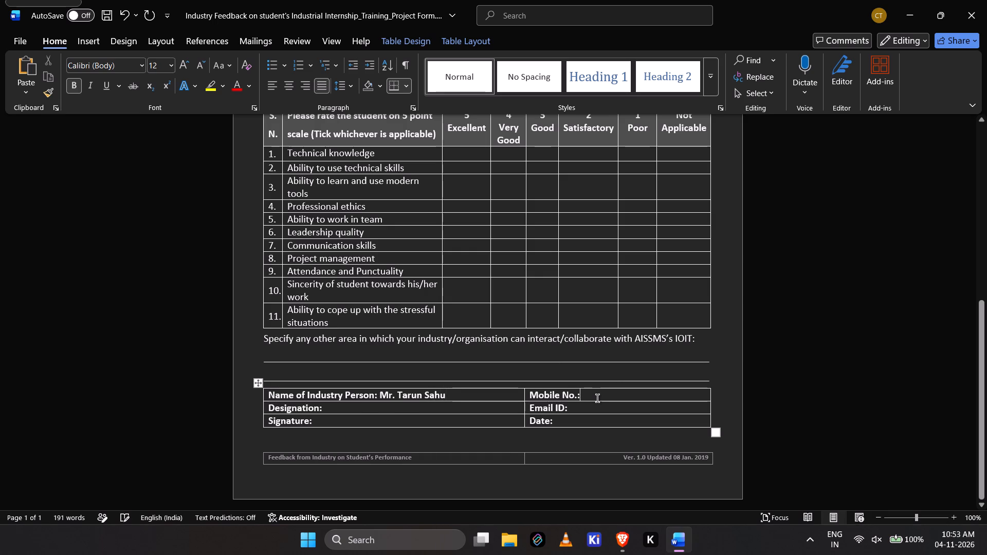
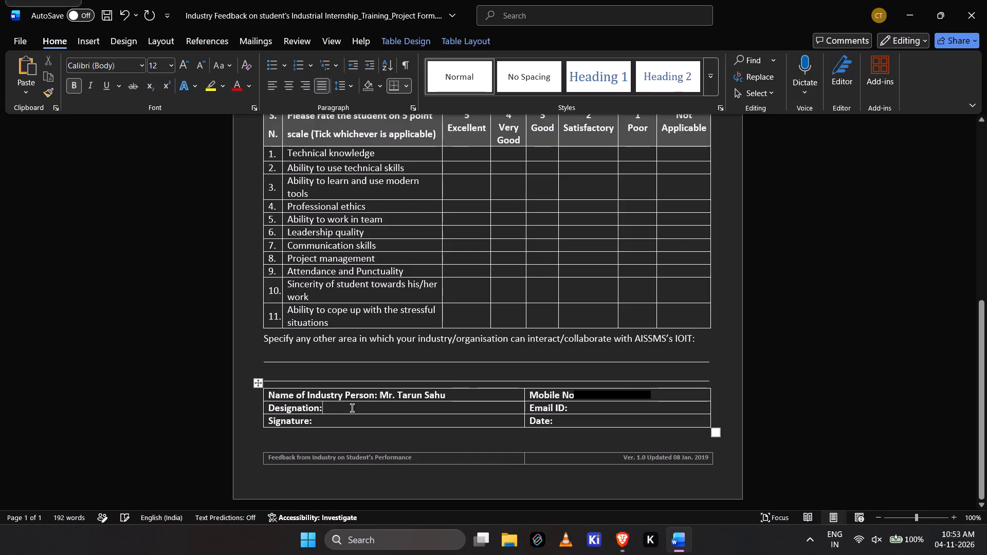
Enter "Senior Manager, TMOV" after the Designation label in the industry person's details table at the end of the form.
key(space)
text(Senior Manager, TMOV)
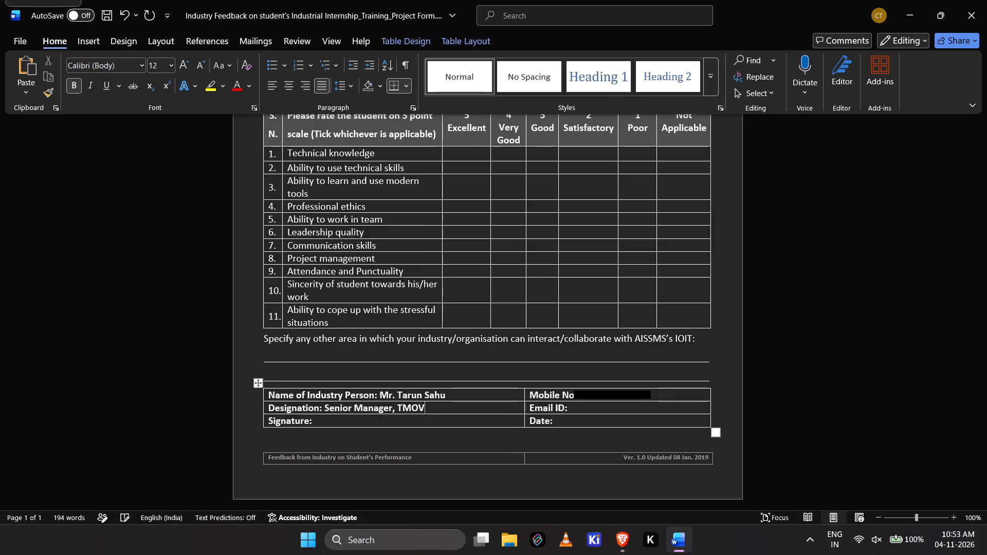
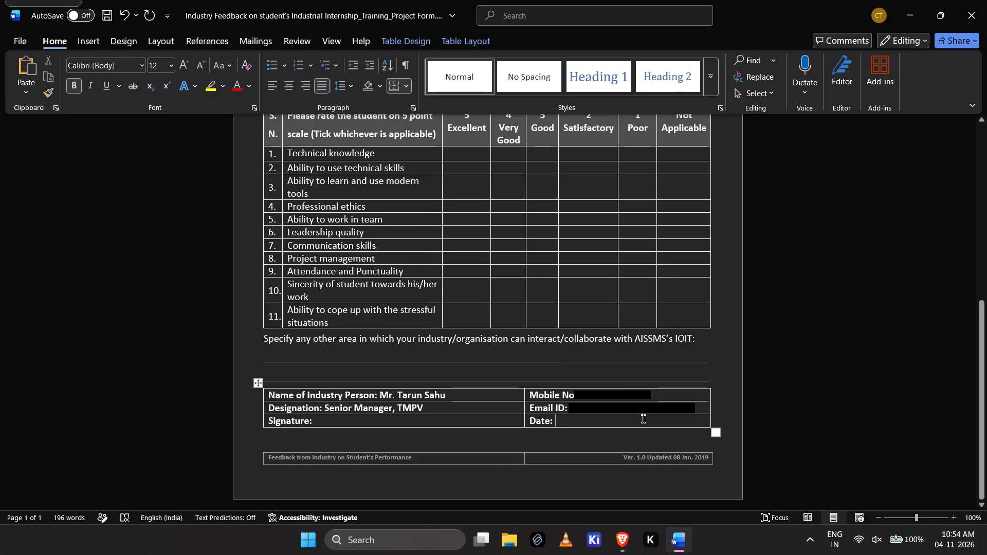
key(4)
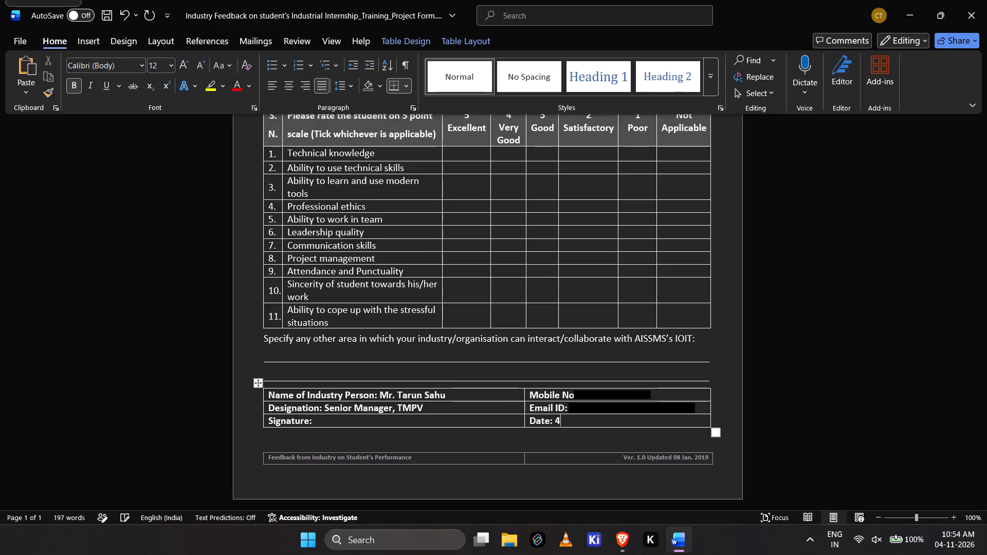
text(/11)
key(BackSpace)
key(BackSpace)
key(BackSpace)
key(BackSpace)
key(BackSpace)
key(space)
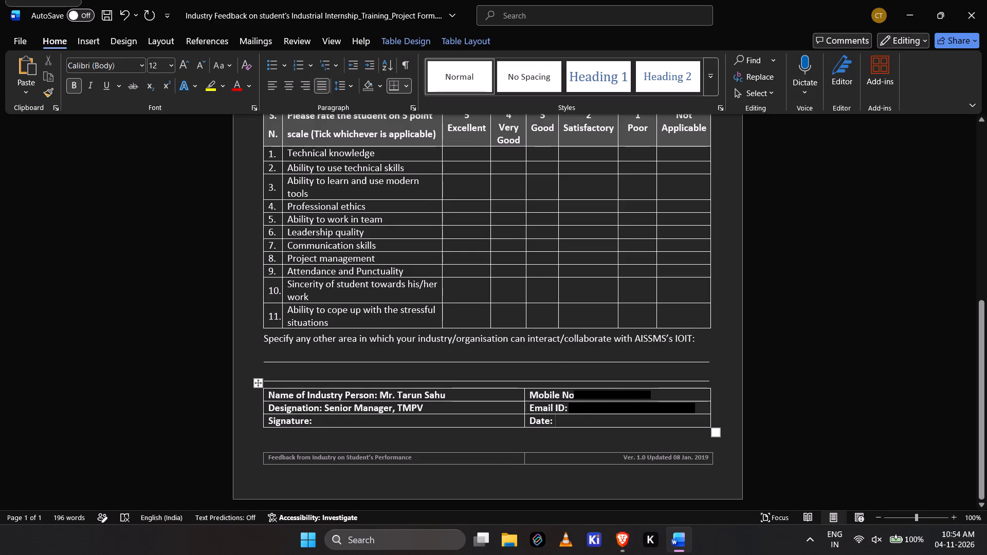
Increase the height of the Signature and Date row in the industry person's details table.
drag(411, 426, 412, 447)
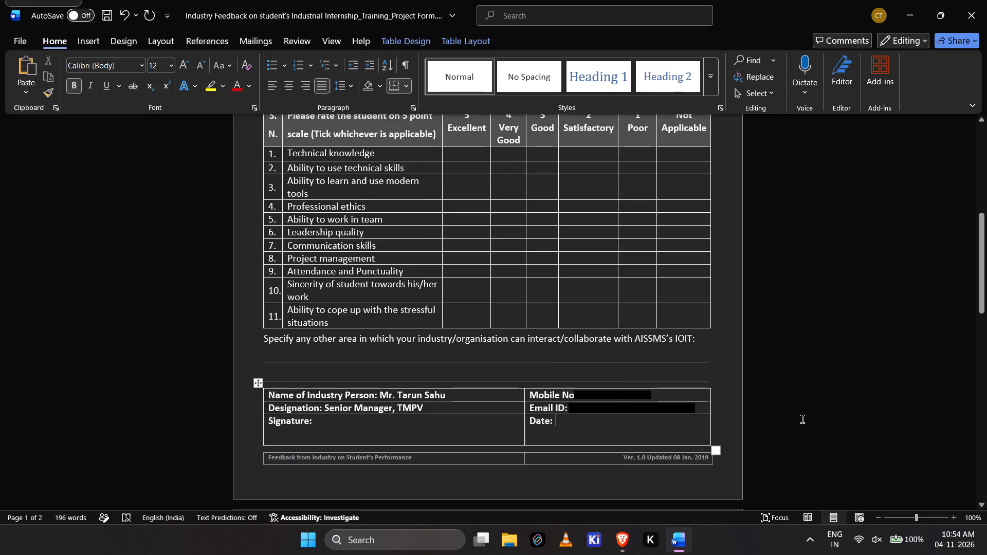
click(802, 419)
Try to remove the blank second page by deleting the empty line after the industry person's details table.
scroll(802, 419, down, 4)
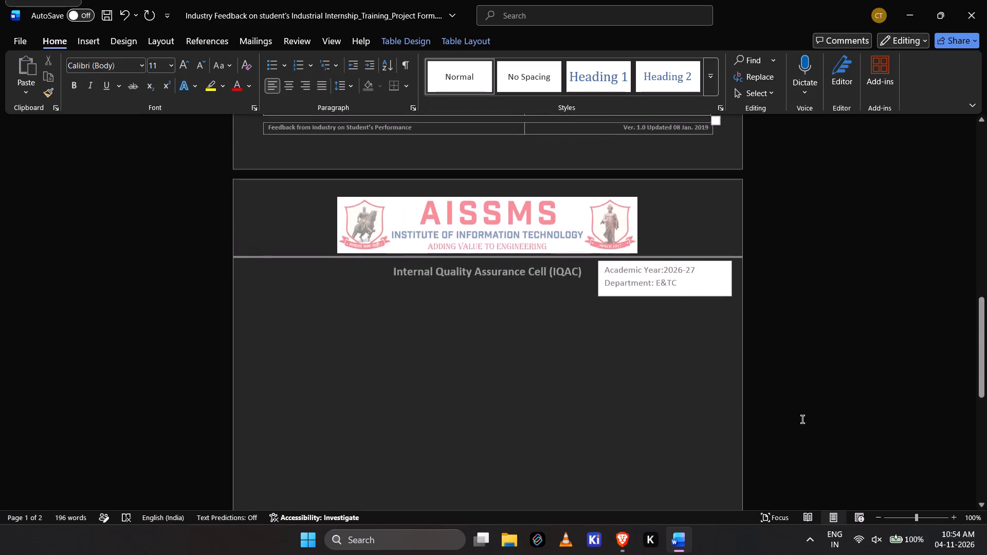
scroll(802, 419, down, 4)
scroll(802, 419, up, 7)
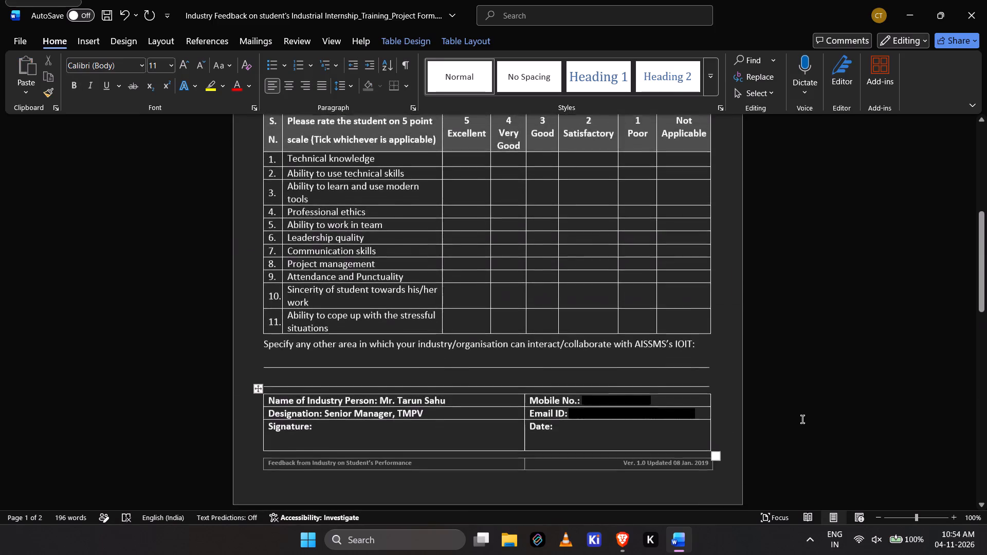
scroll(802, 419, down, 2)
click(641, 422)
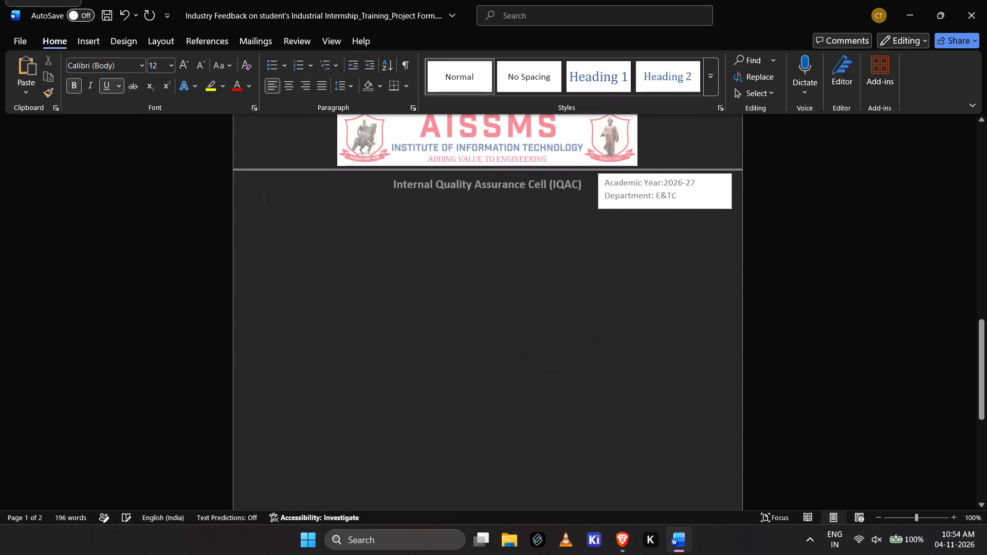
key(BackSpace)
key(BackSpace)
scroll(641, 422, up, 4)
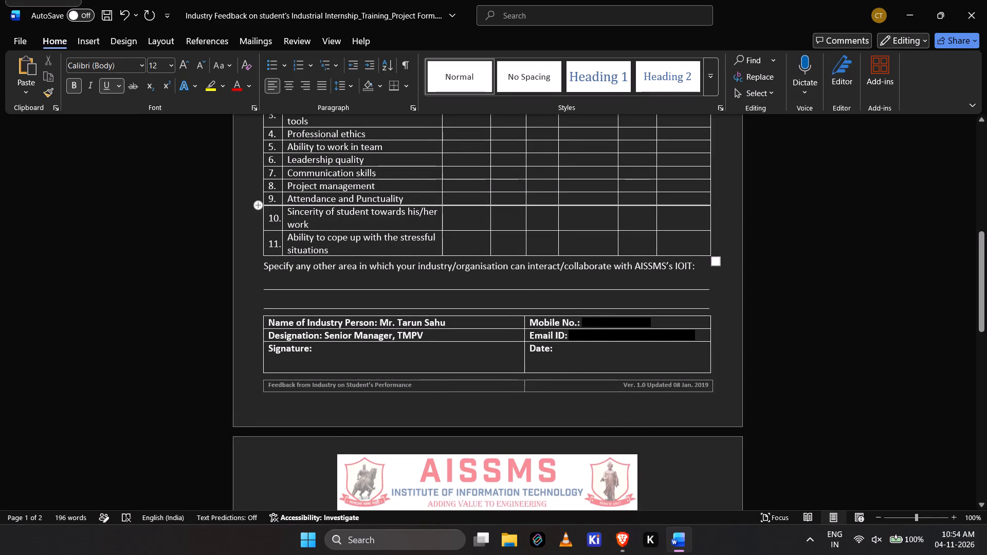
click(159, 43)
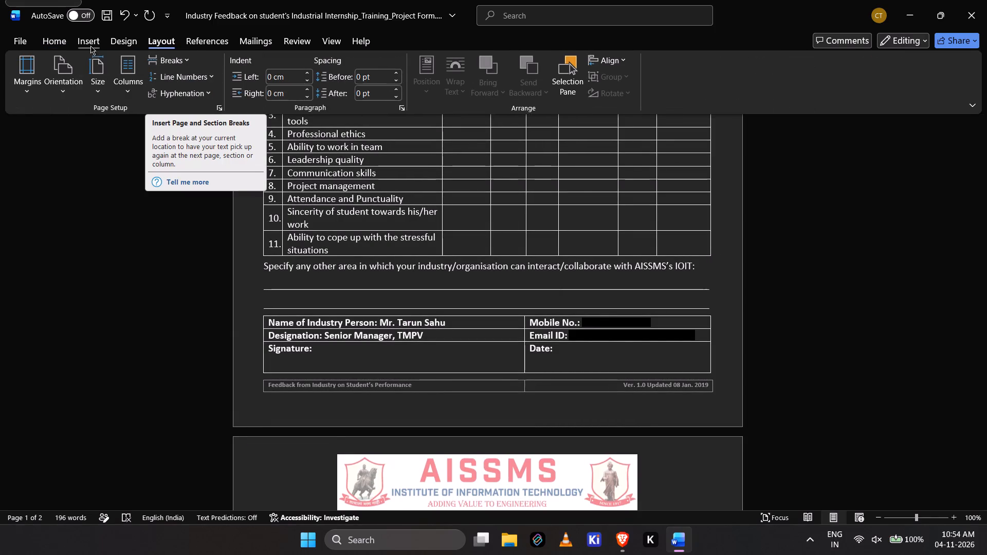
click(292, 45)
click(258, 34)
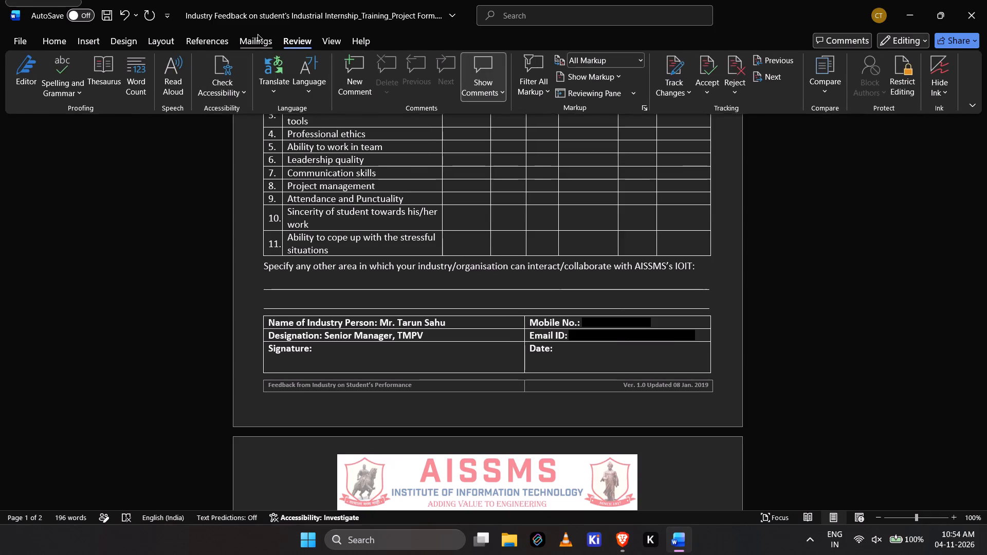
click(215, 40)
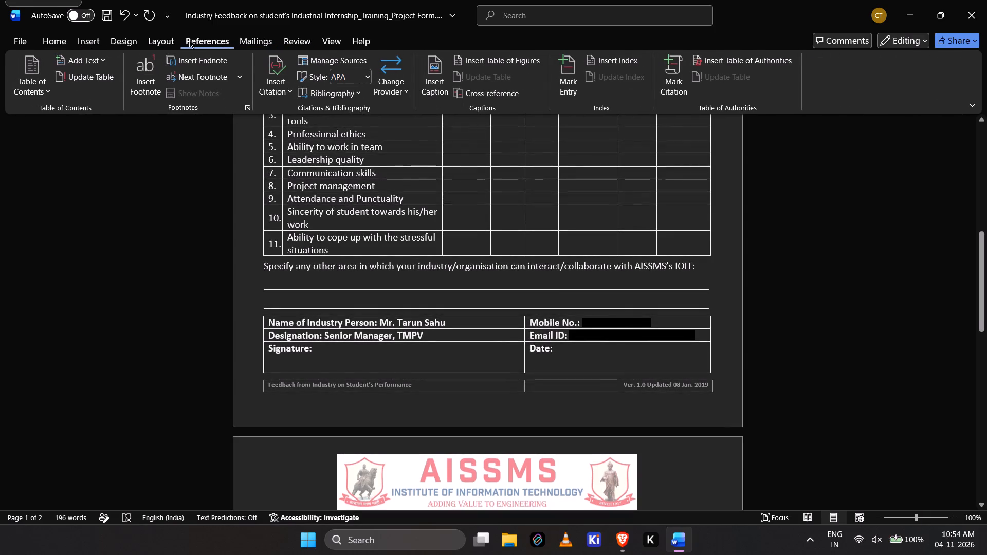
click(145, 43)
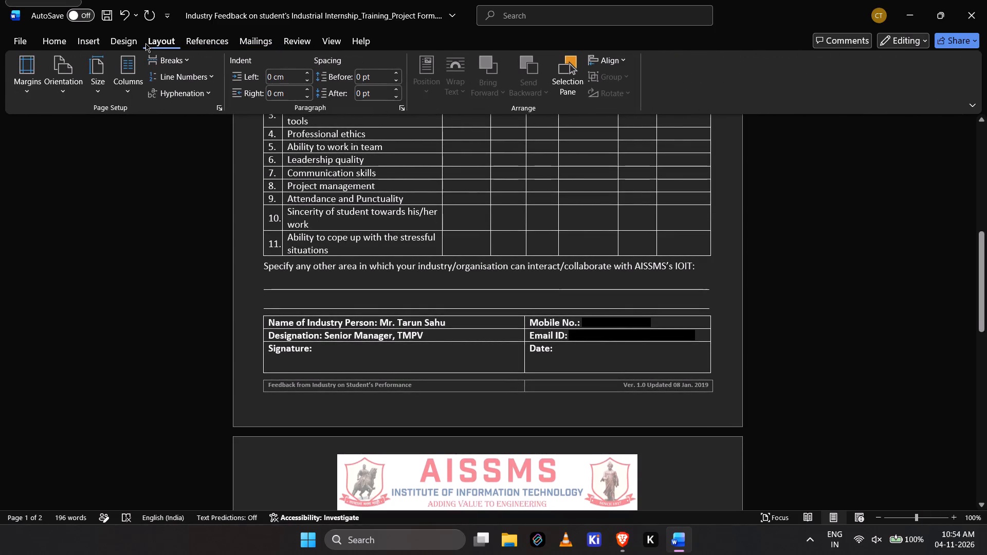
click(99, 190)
Ignore the spelling flags on "Chikhali" and "Purnanagar" in the company's Address line.
scroll(99, 190, up, 4)
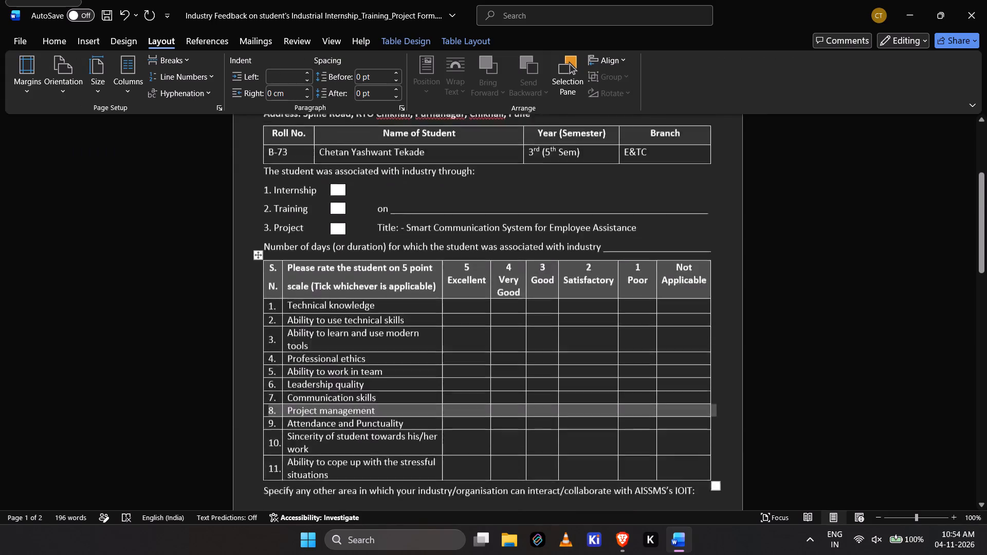
scroll(99, 190, up, 3)
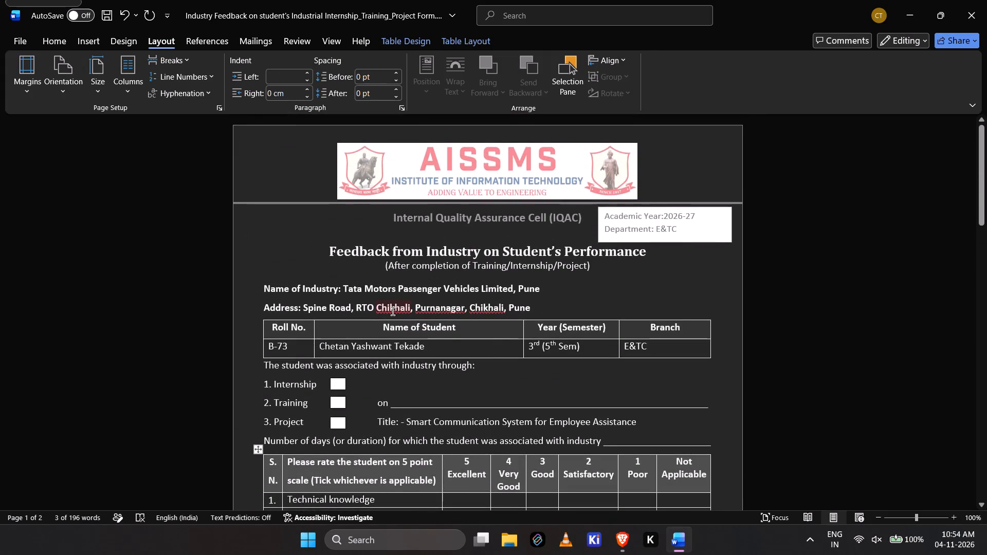
click(393, 311)
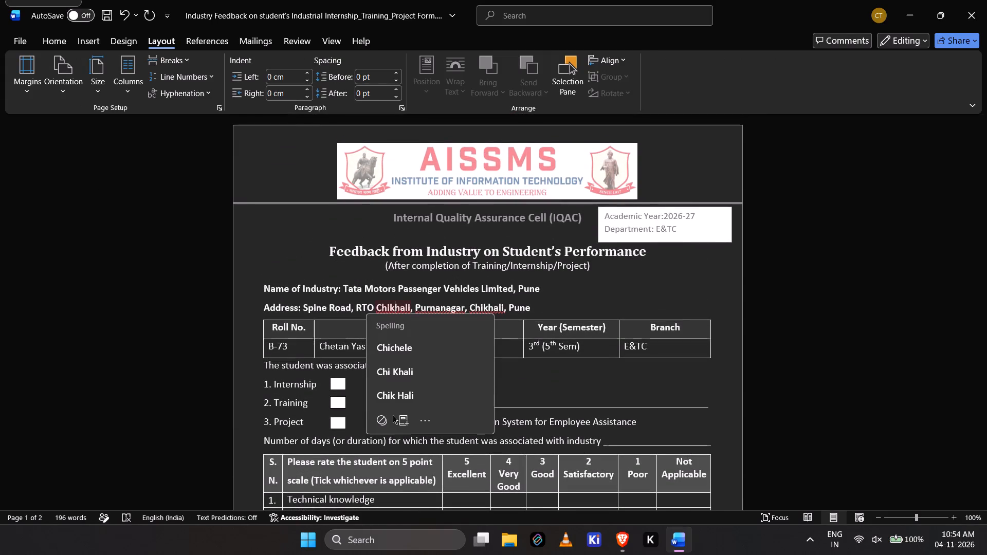
click(390, 422)
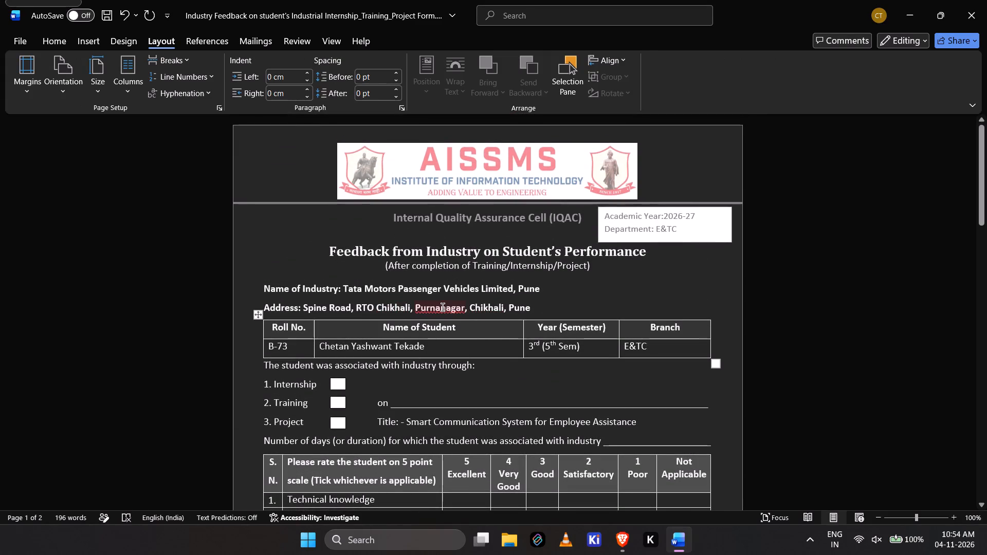
click(443, 307)
click(425, 405)
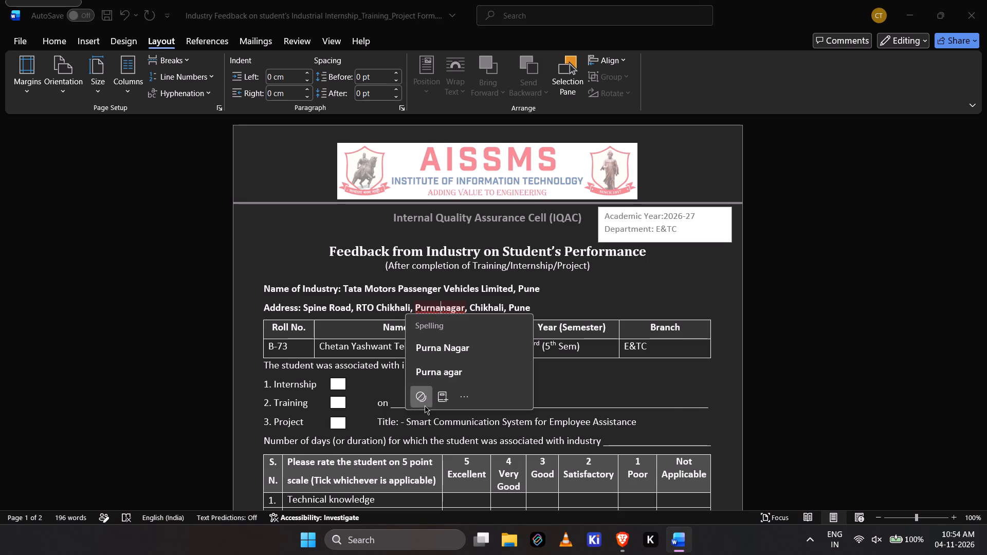
click(863, 389)
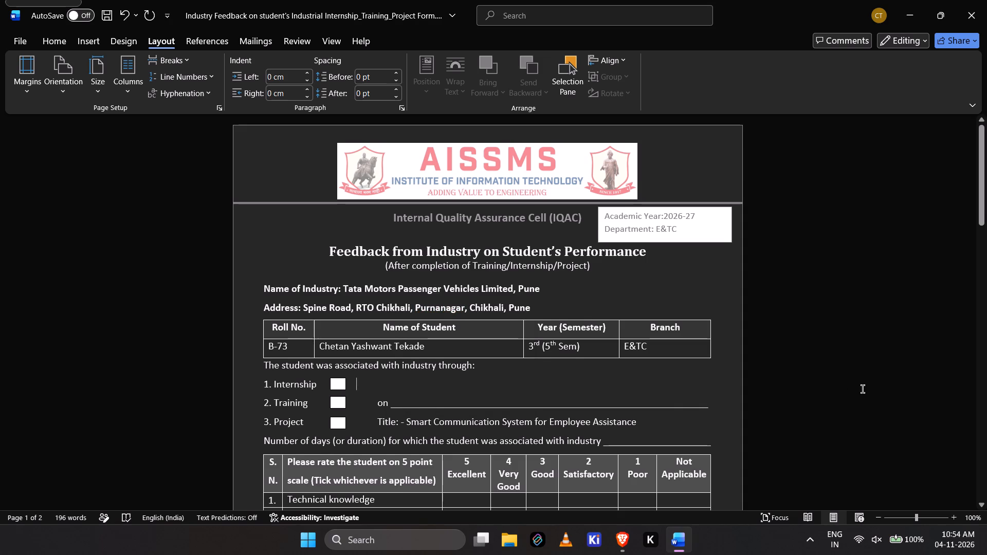
Delete the blank underline after "Number of days (or duration) for which the student was associated with industry".
scroll(863, 389, down, 1)
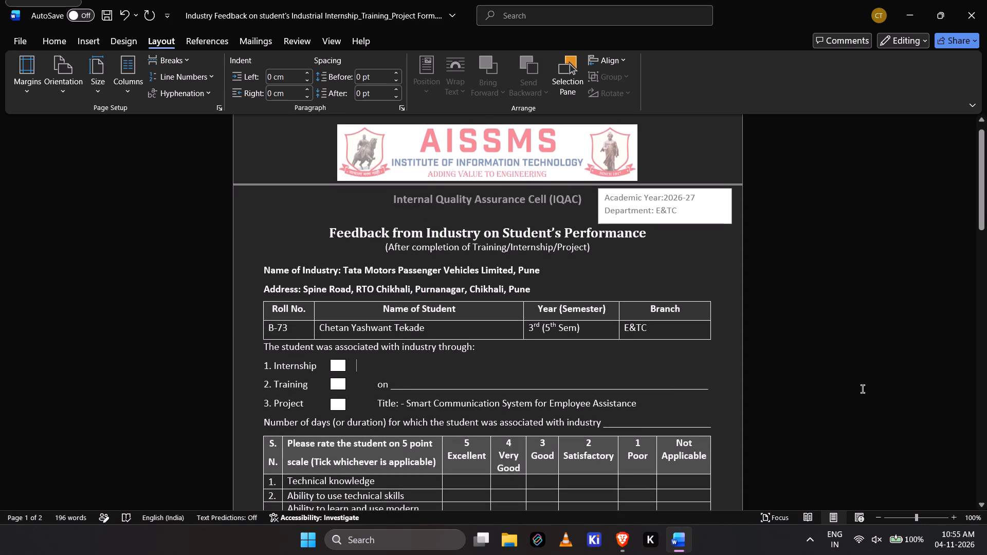
scroll(863, 389, down, 1)
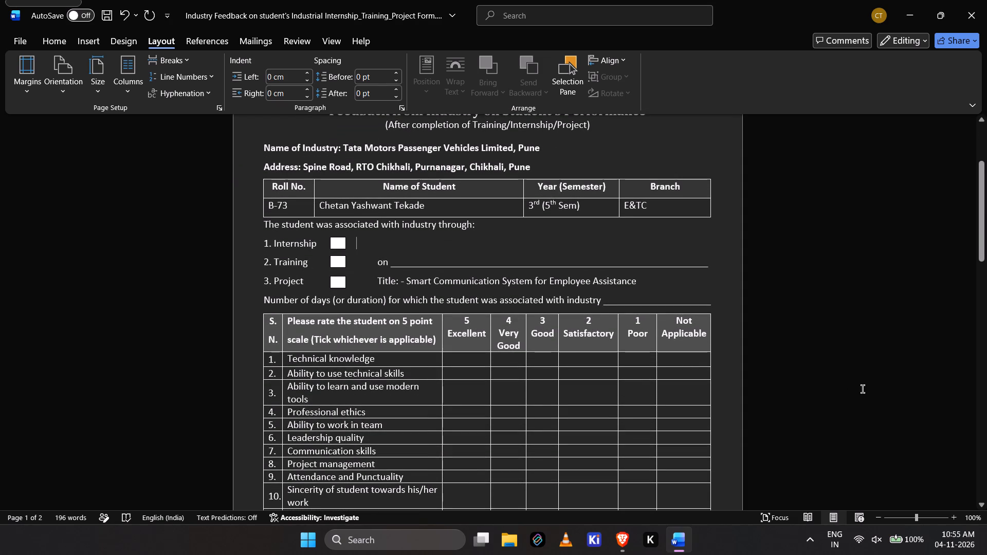
scroll(863, 389, down, 1)
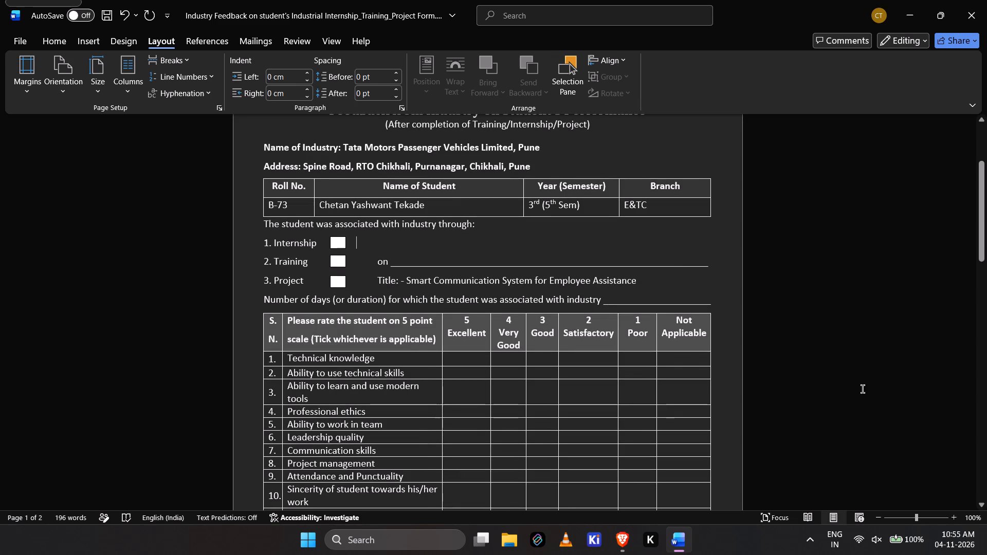
scroll(863, 389, down, 1)
scroll(781, 320, down, 1)
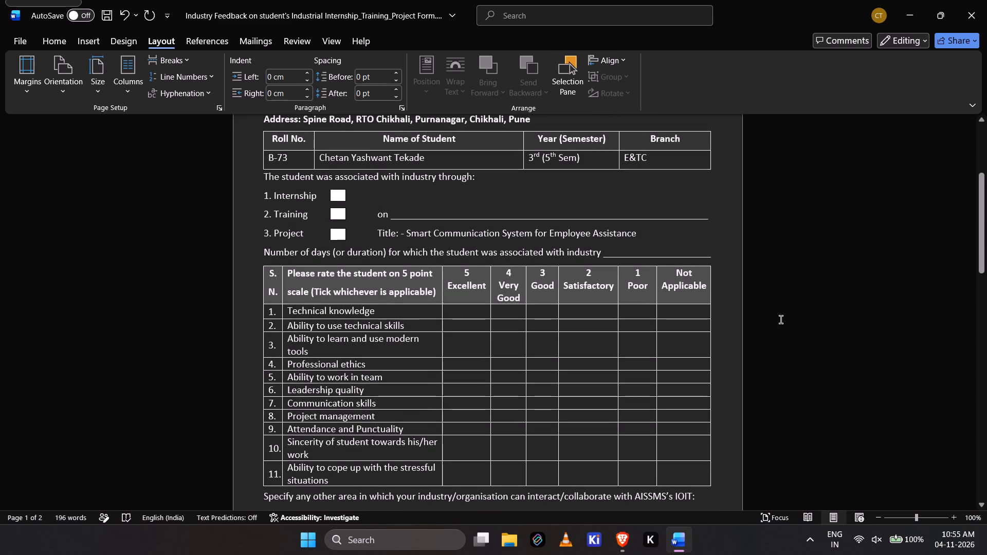
scroll(781, 320, down, 1)
click(657, 253)
key(Right)
key(ctrl+Right)
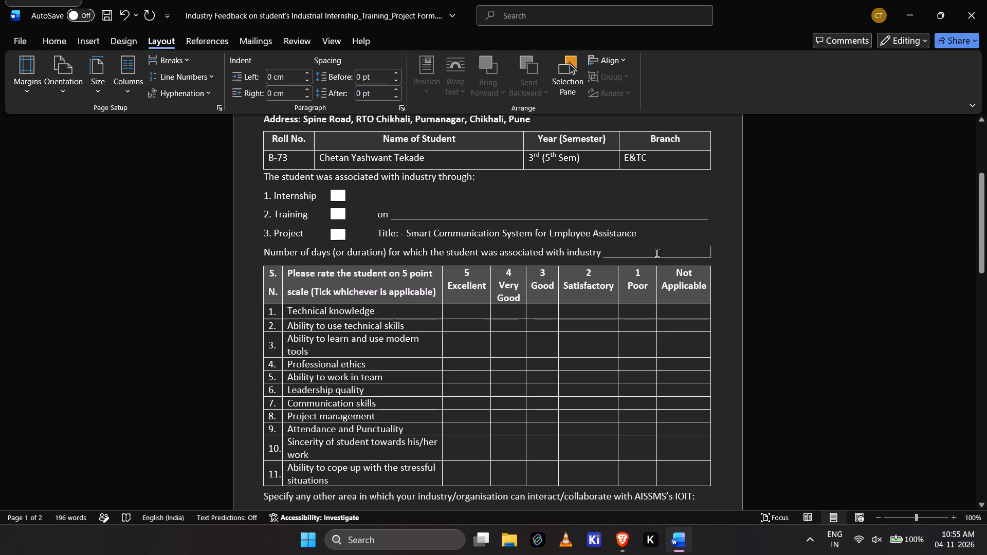
key(ctrl+BackSpace)
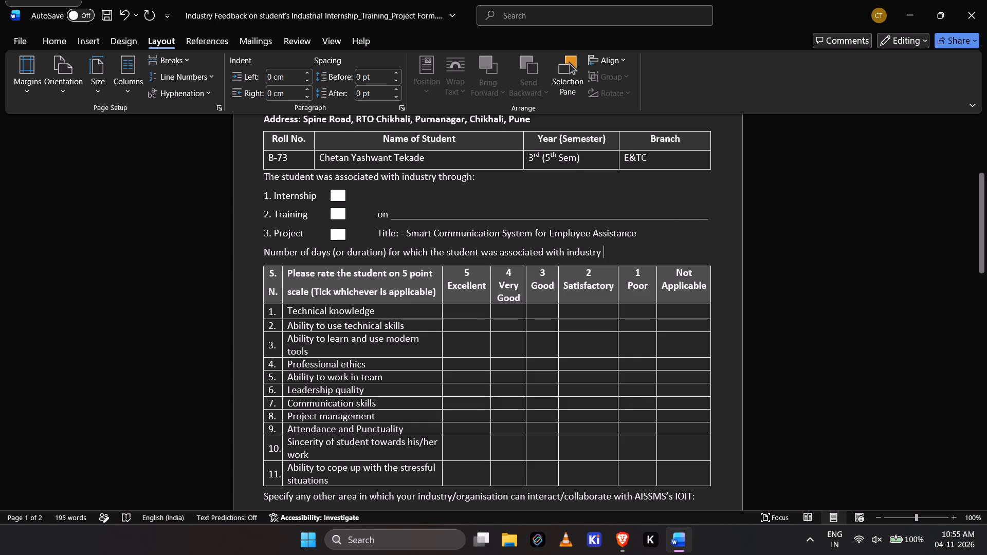
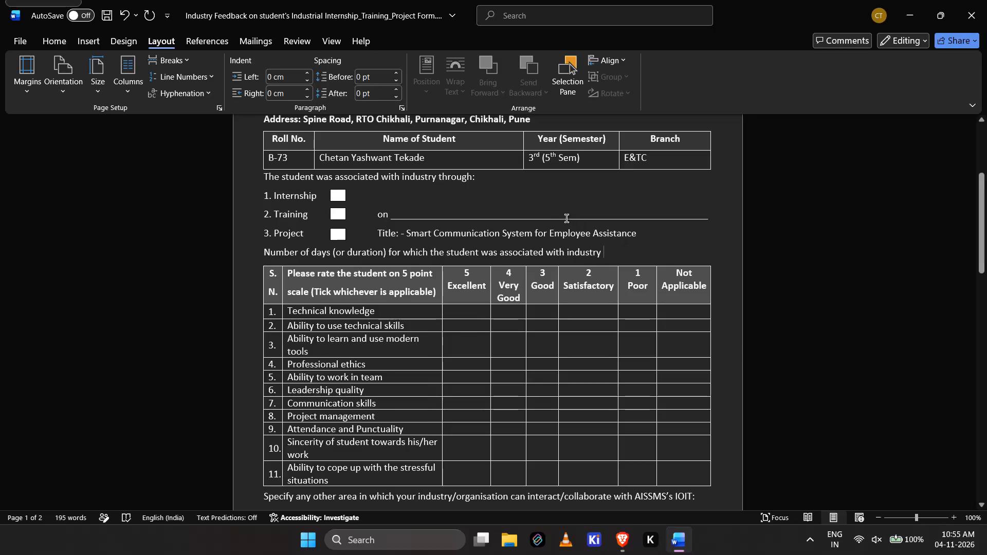
Add "= 122 Days" after "Number of days (or duration) for which the student was associated with industry".
click(560, 217)
click(618, 249)
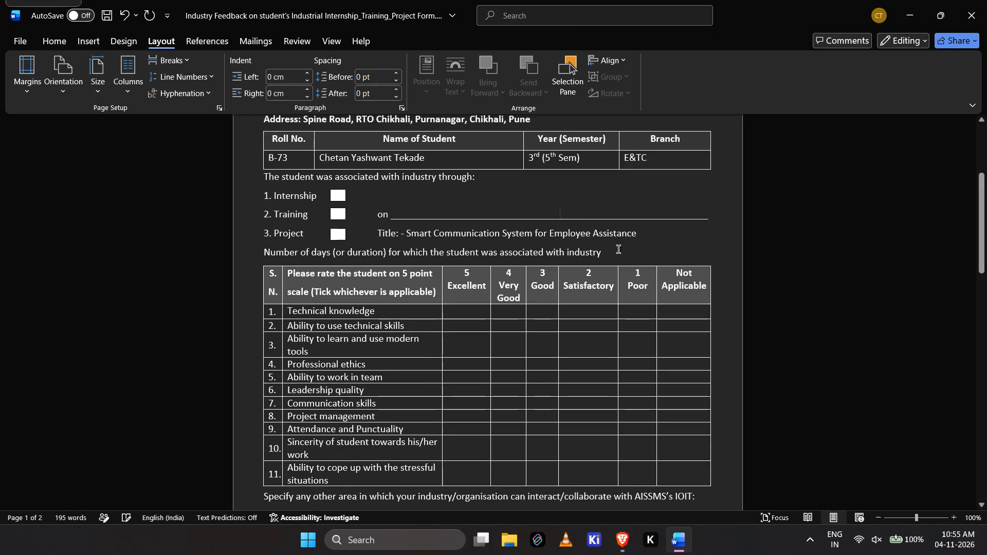
text(= 122)
key(space)
text(Days)
click(885, 307)
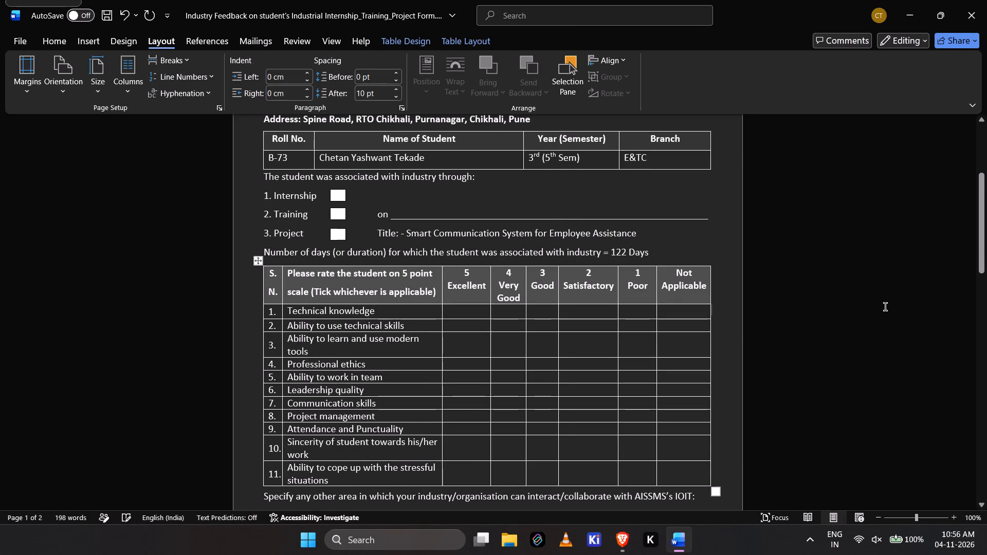
Save the changes to the feedback form document.
scroll(885, 307, down, 2)
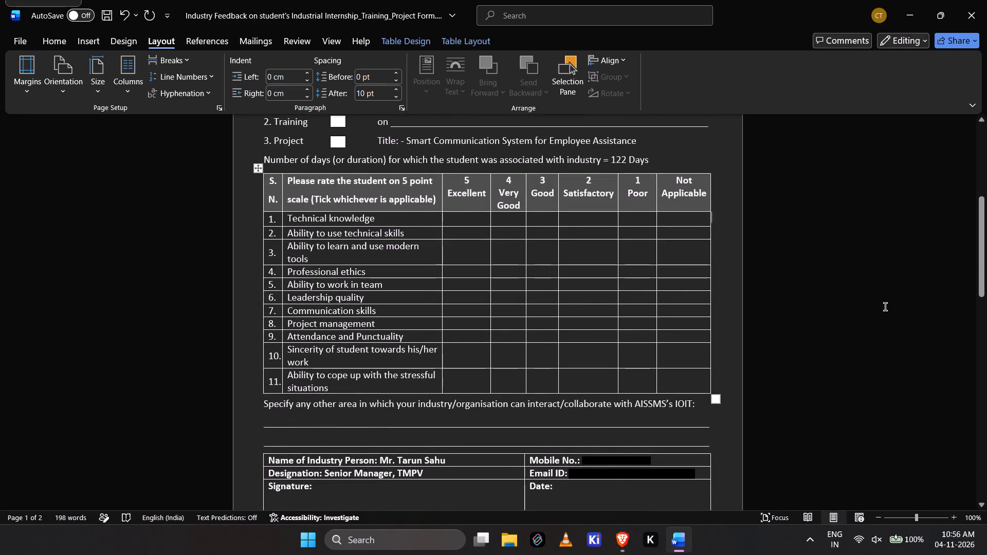
key(ctrl+s)
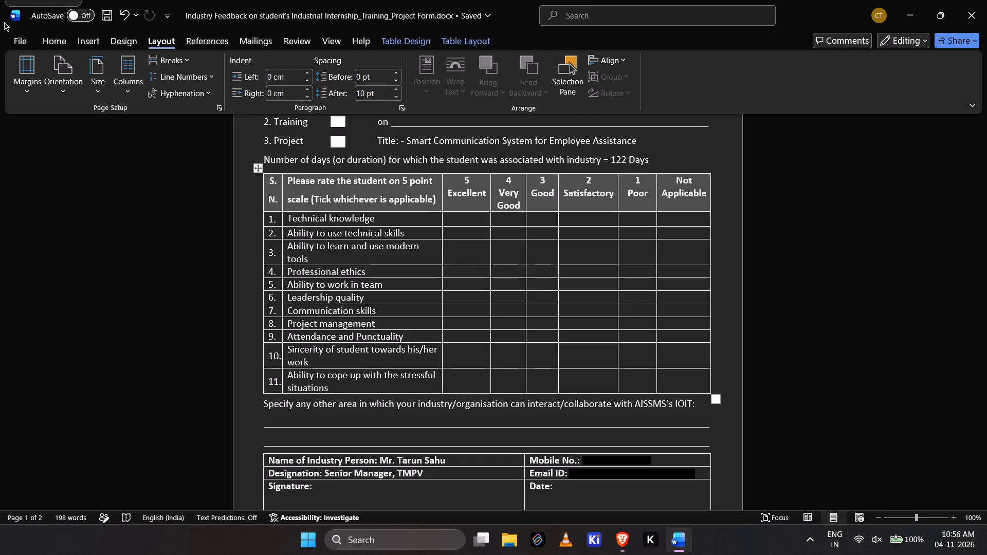
Save a copy of the form to the Desktop as a Word document named Industry_Feedback_on_Student.
click(13, 39)
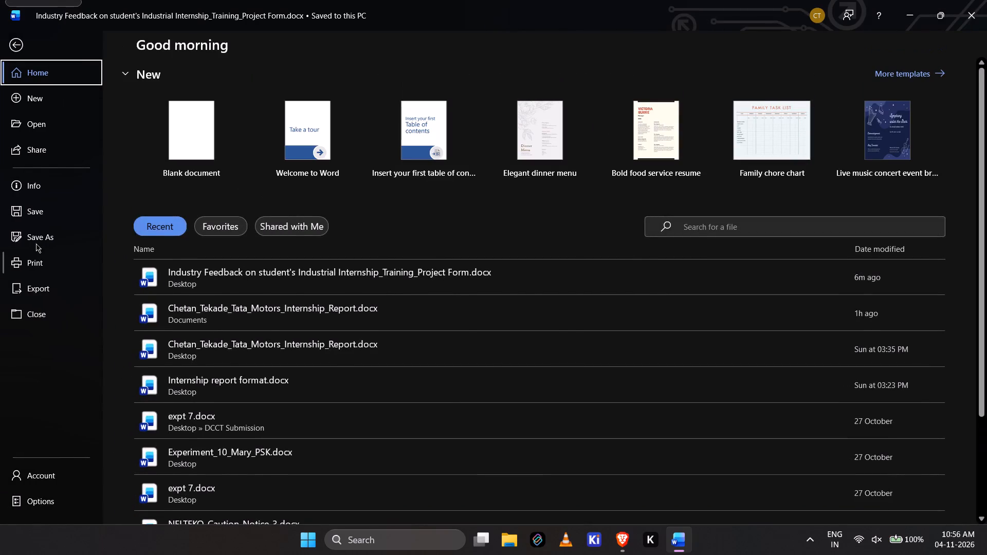
click(36, 241)
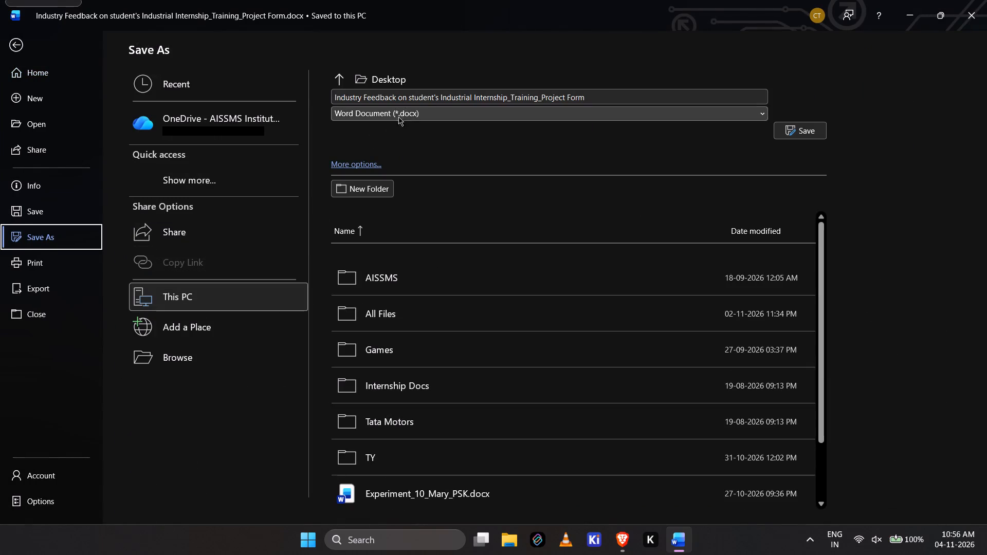
click(432, 98)
key(ctrl+BackSpace)
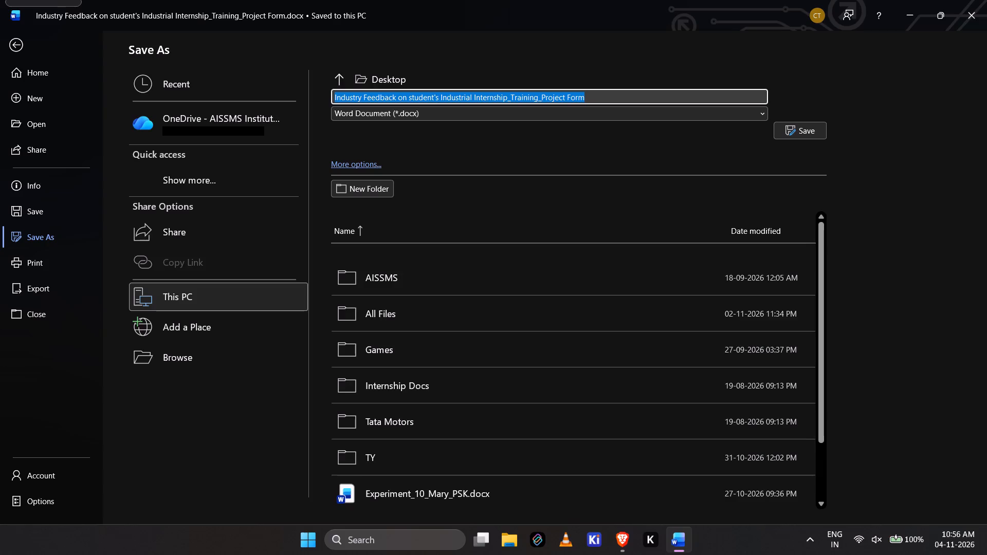
key(shift+BackSpace)
key(BackSpace)
text(Industry_Feedback o)
key(BackSpace)
key(BackSpace)
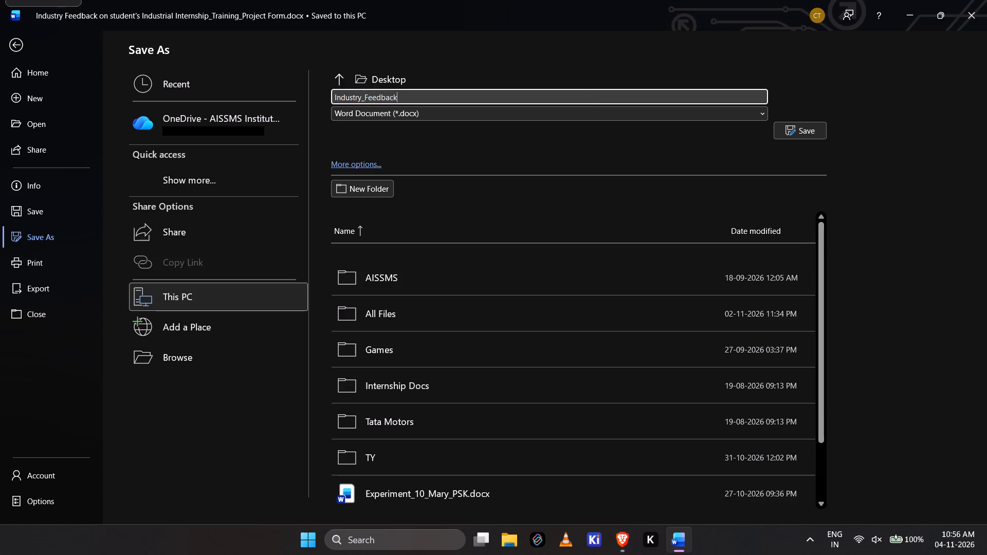
key(shift+underscore)
text(on)
key(space)
key(BackSpace)
text(_Student)
click(235, 363)
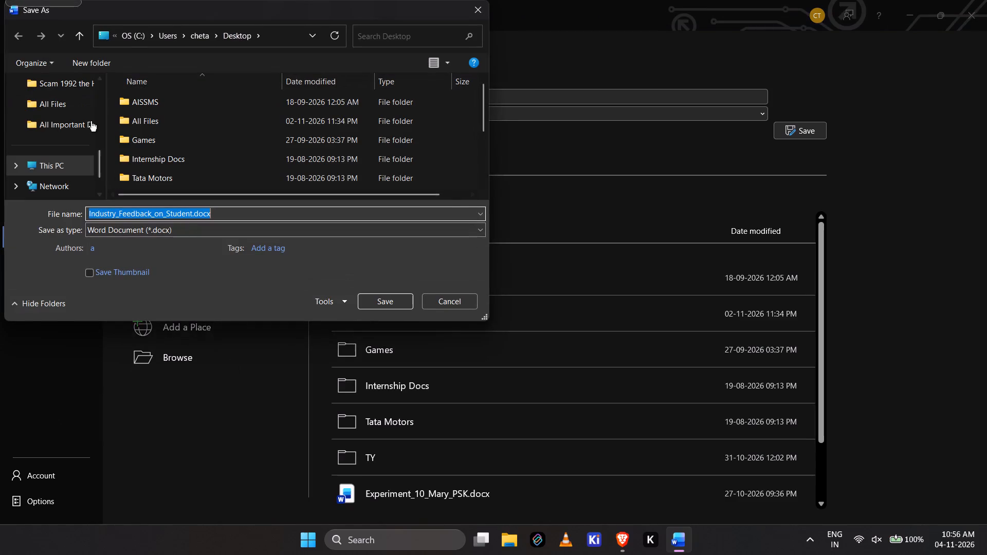
scroll(68, 185, up, 2)
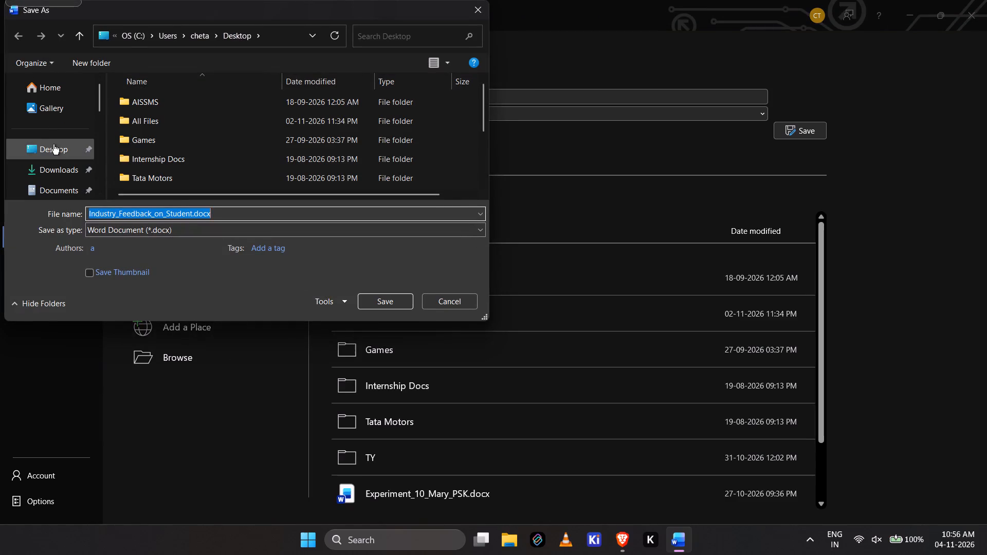
click(53, 144)
click(391, 294)
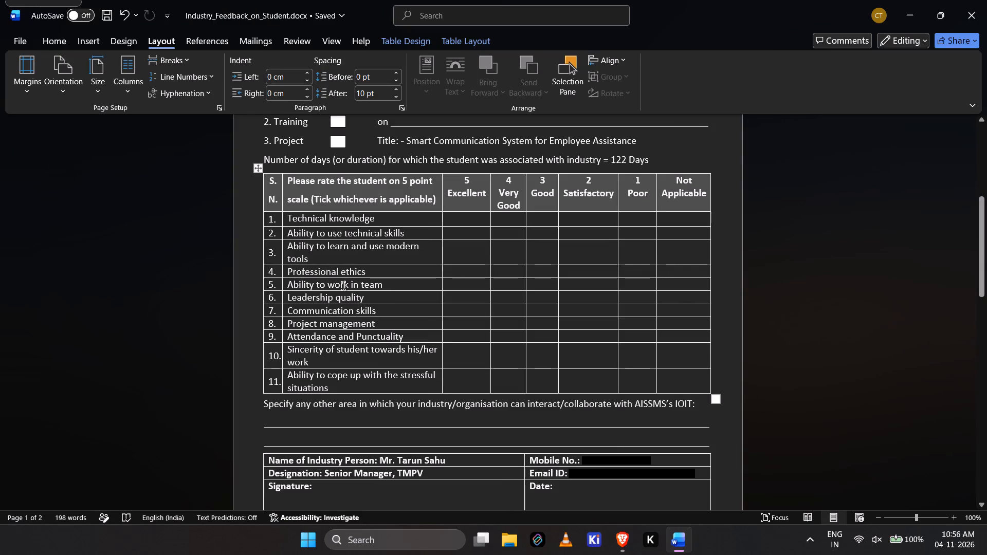
Start exporting the Industry_Feedback_on_Student document as a PDF/XPS file.
click(13, 39)
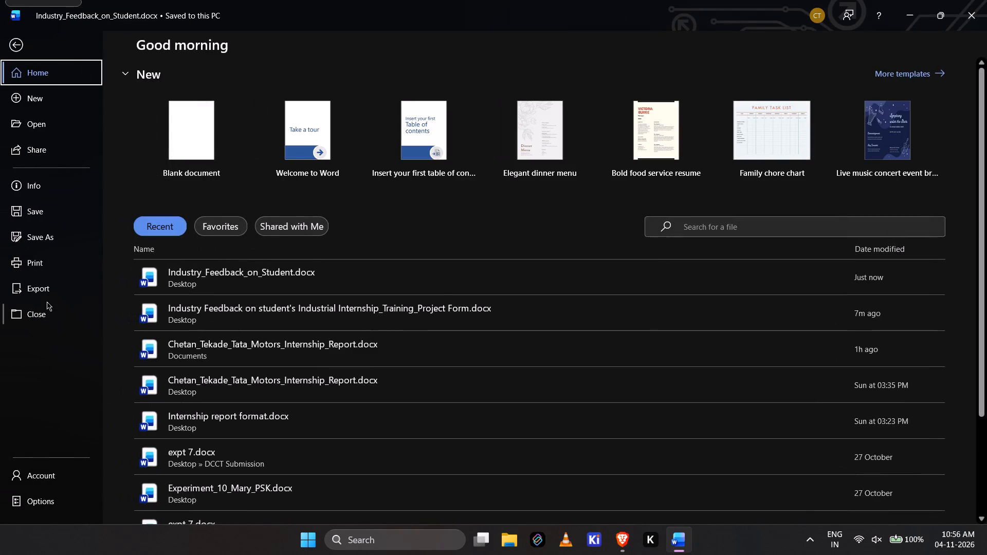
click(51, 289)
click(356, 163)
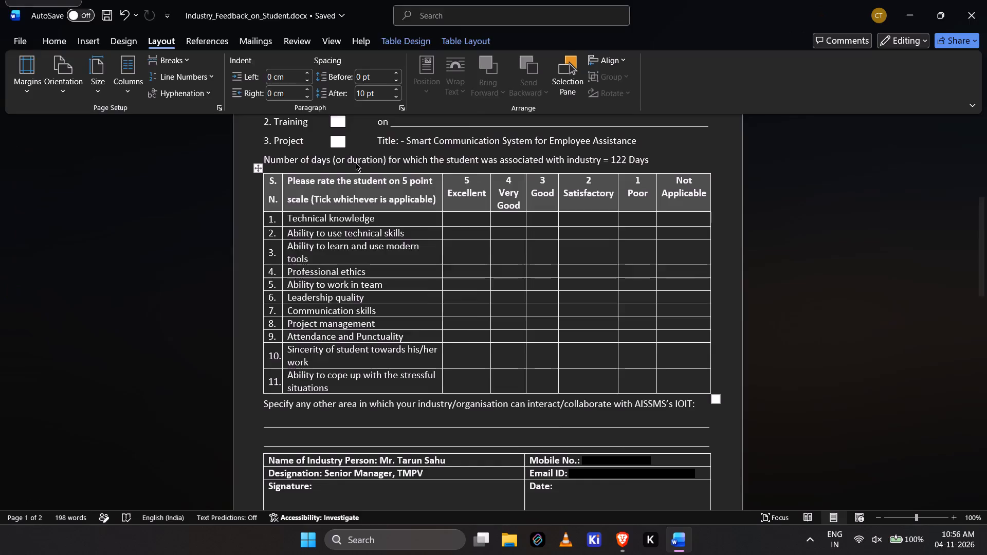
Publish the feedback form to the Desktop as a PDF named Industry_Feedback_on_Student.
click(396, 351)
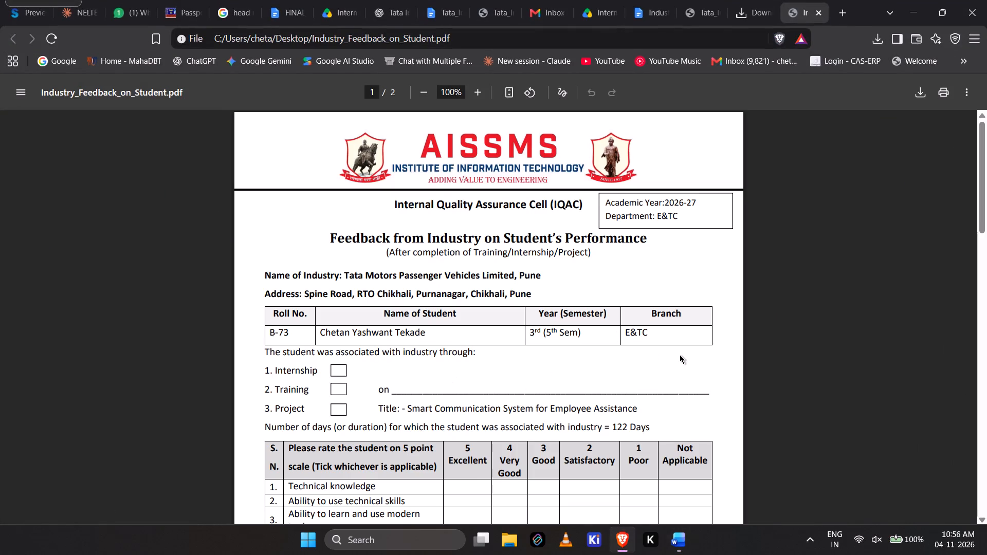
scroll(680, 355, down, 2)
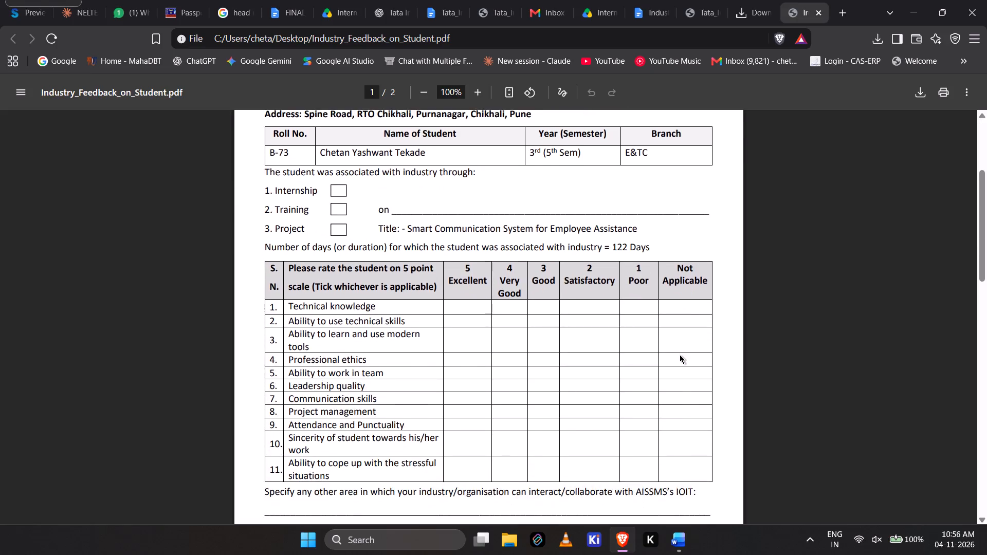
scroll(680, 355, down, 4)
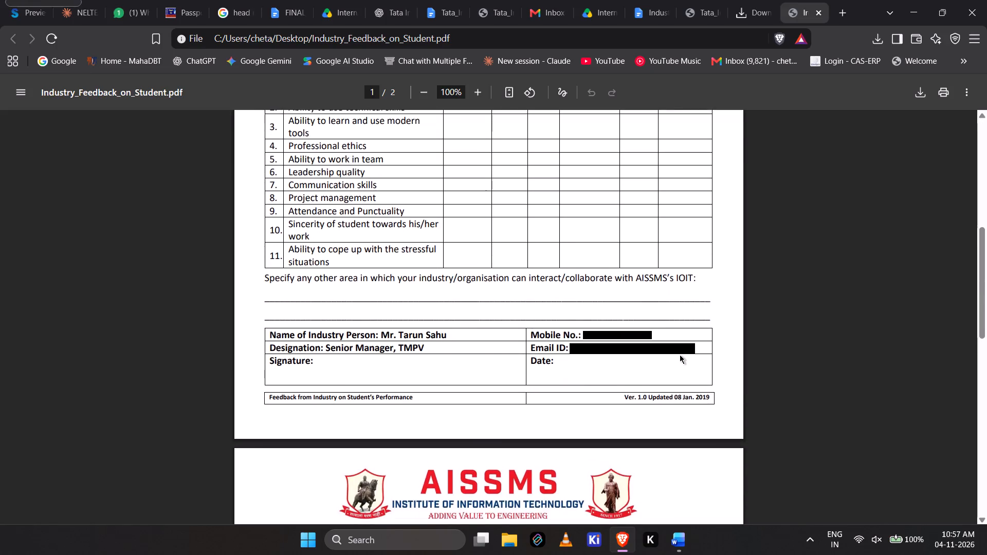
scroll(680, 355, down, 2)
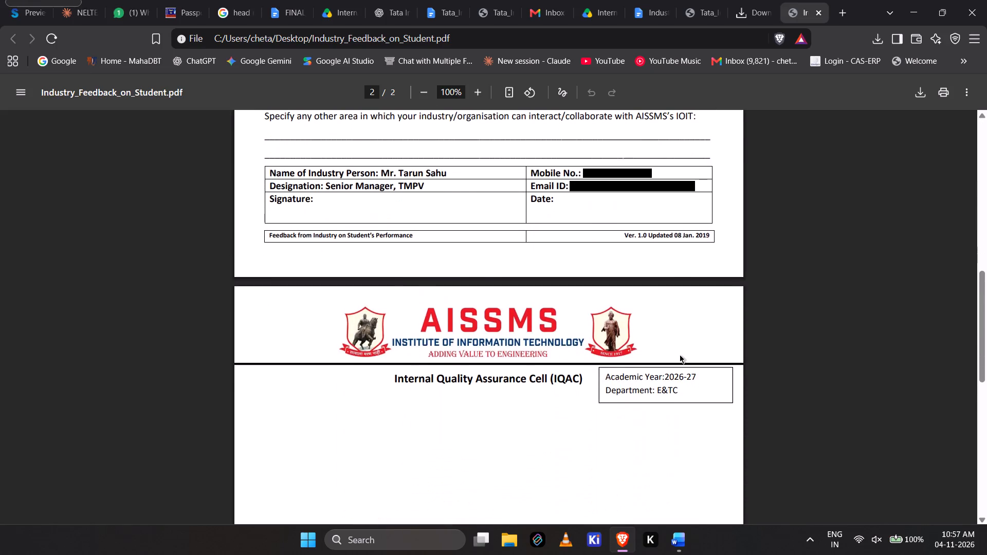
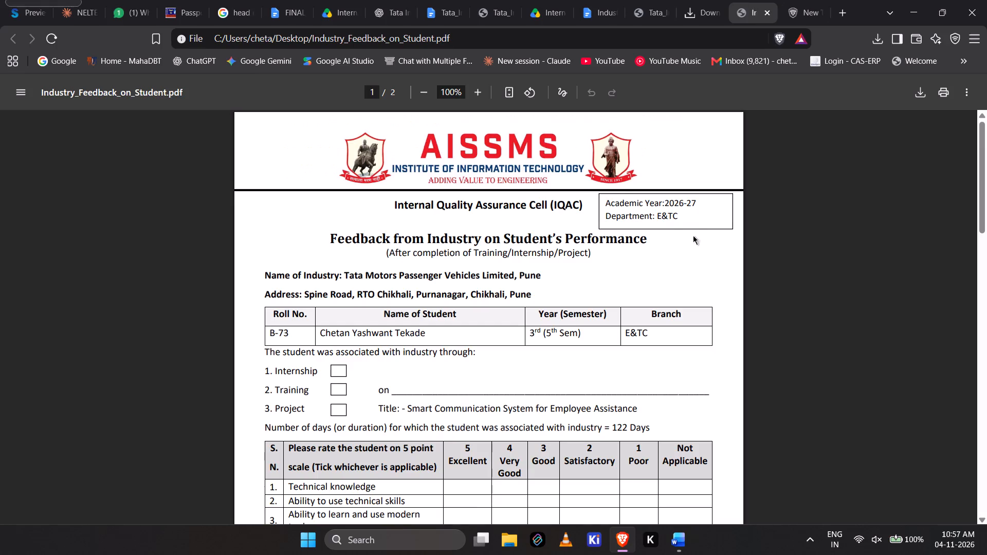
Review the exported Industry_Feedback_on_Student PDF, checking the student details, duration line, rating table and industry contact block.
scroll(687, 249, down, 3)
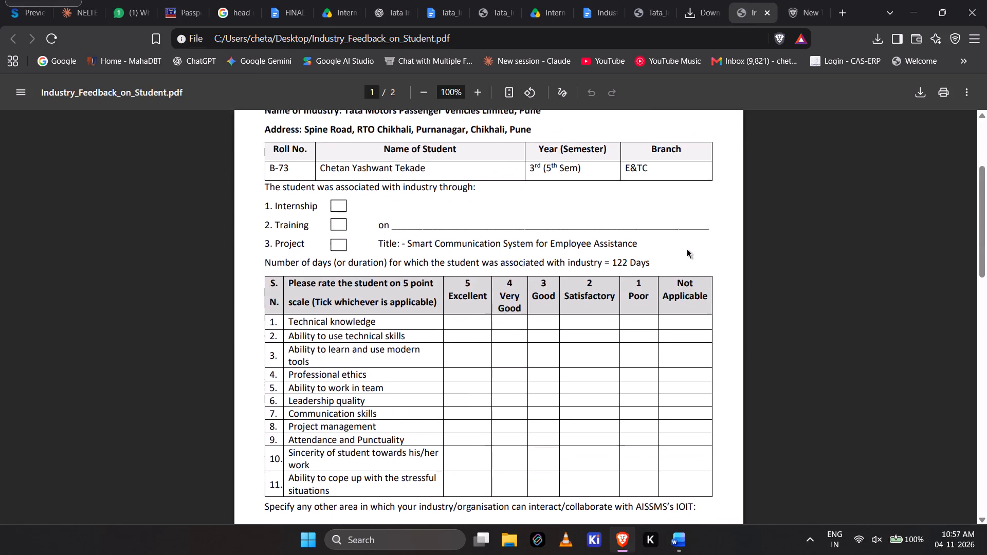
scroll(687, 249, down, 2)
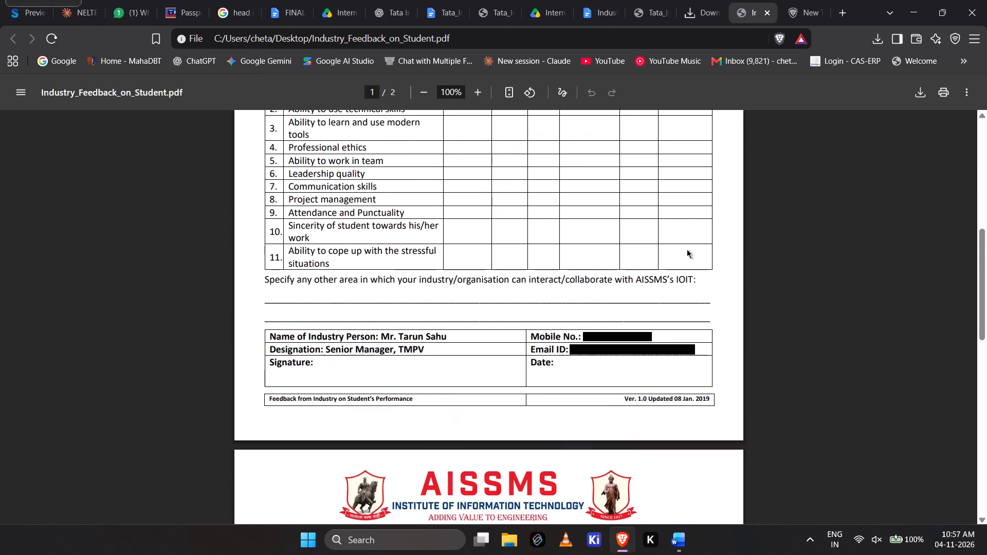
scroll(687, 249, down, 2)
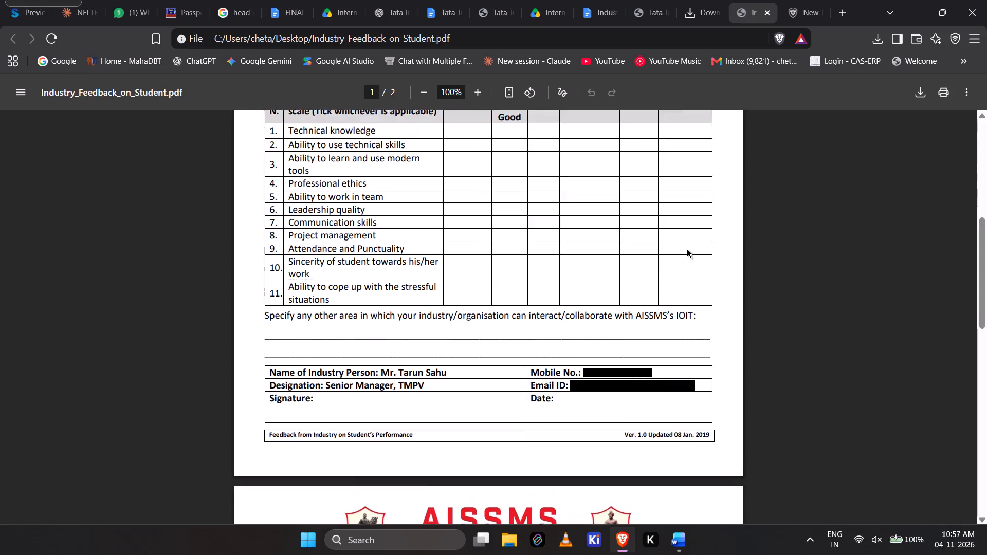
scroll(687, 249, down, 2)
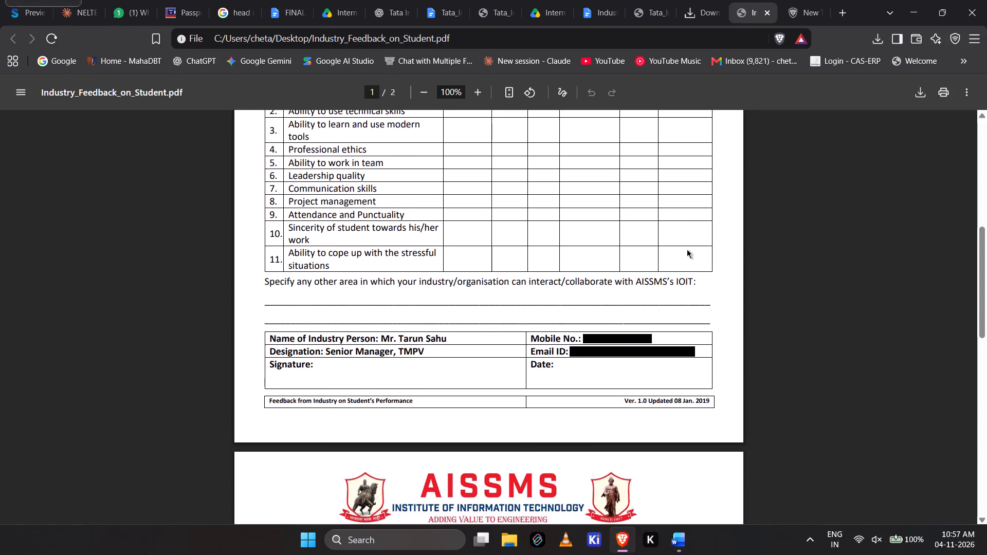
scroll(687, 249, down, 1)
scroll(687, 249, up, 1)
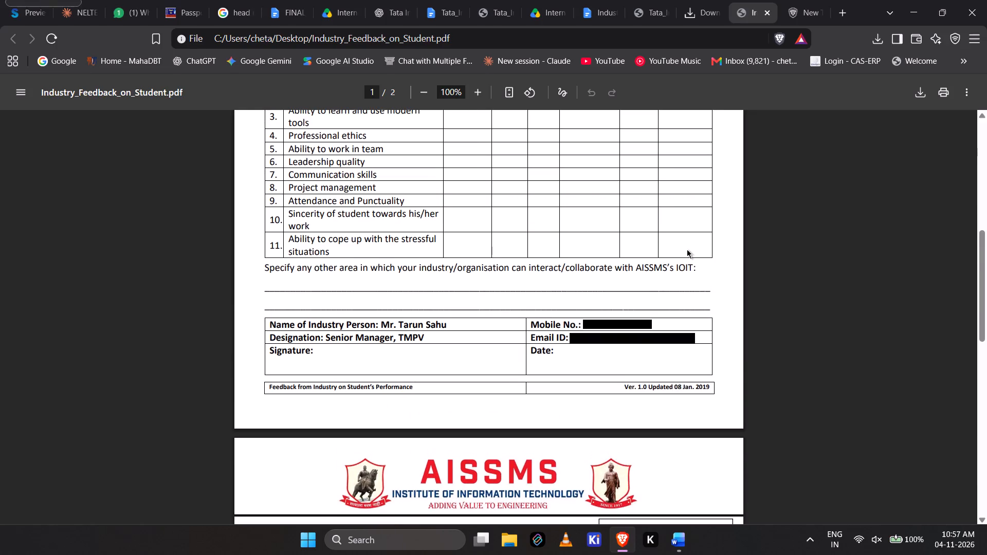
scroll(687, 249, up, 2)
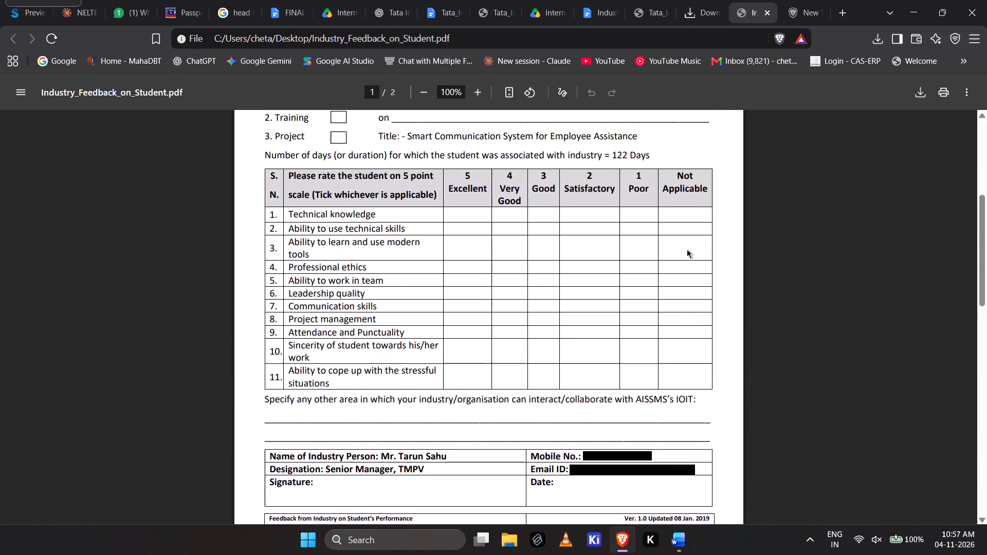
scroll(687, 249, up, 1)
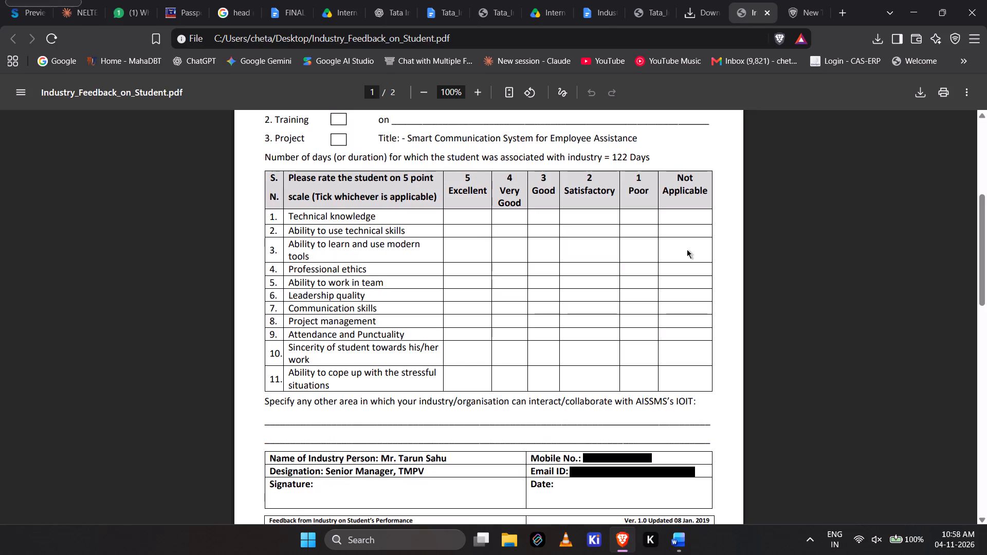
Review the exported Industry_Feedback_on_Student PDF, checking the rating table, the industry person's details and the start of the second page.
scroll(687, 249, right, 1)
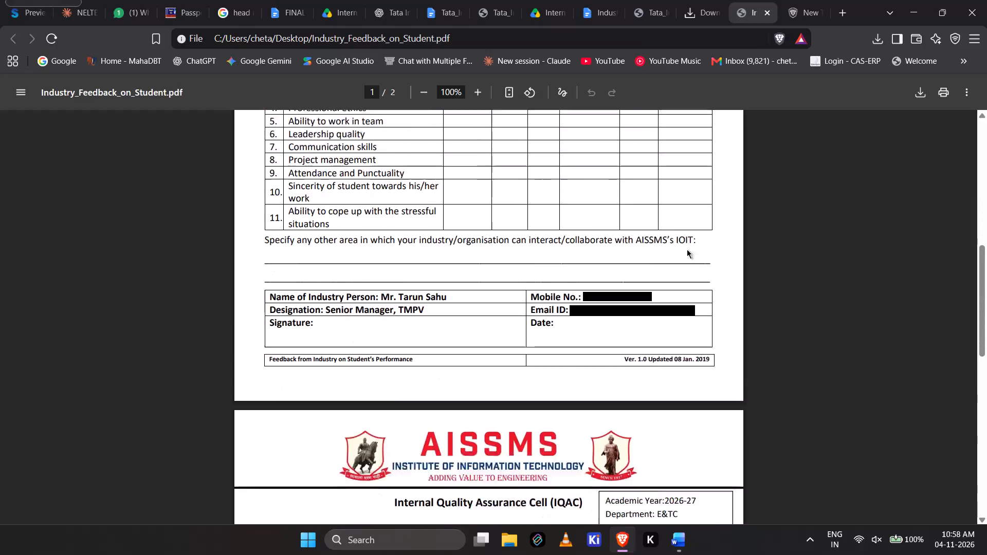
scroll(687, 249, right, 2)
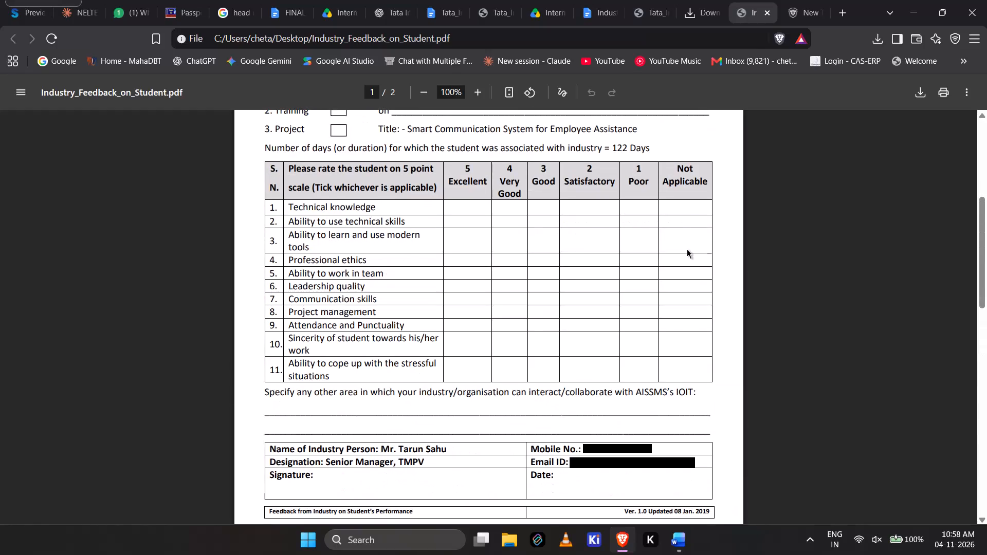
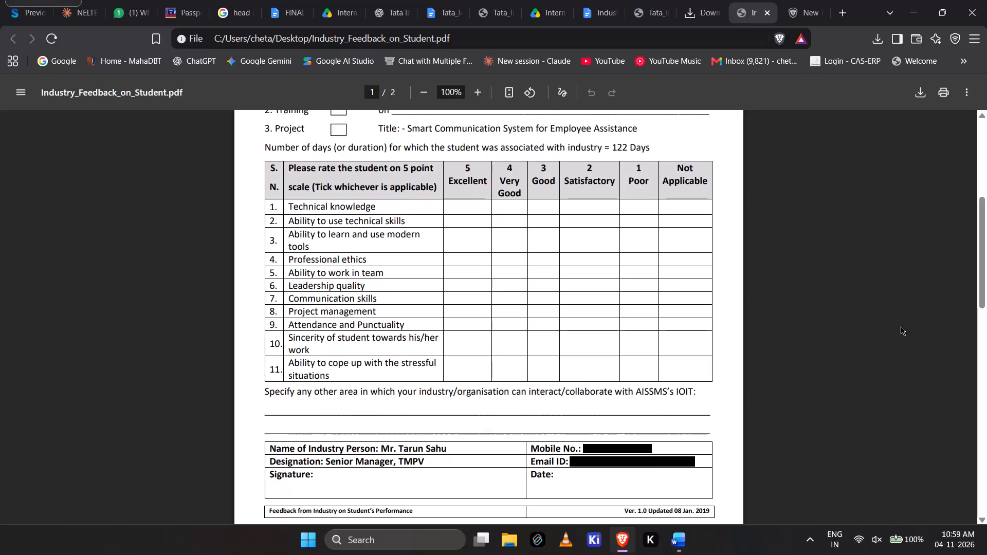
Check the academic year, industry, student and project details at the start of the exported Industry_Feedback_on_Student PDF.
scroll(901, 326, up, 1)
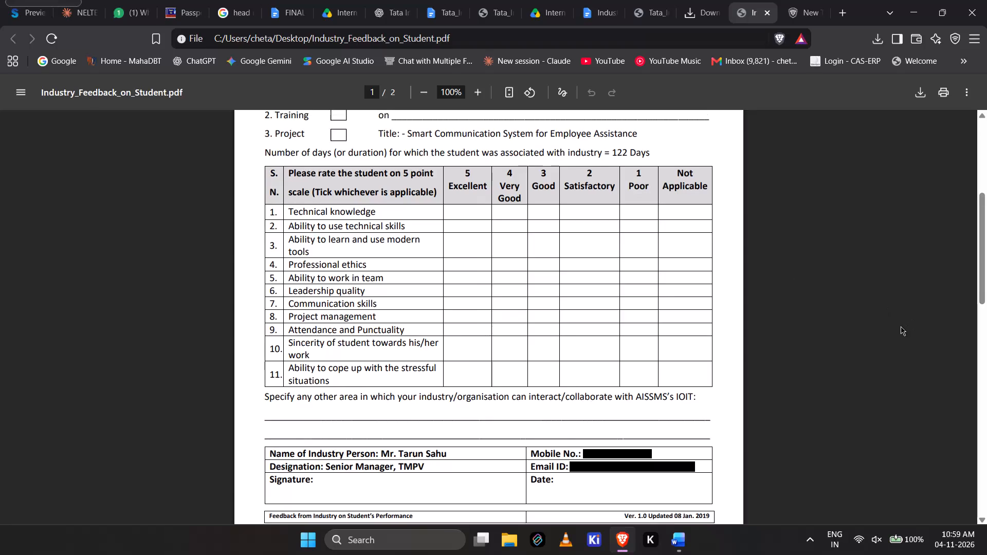
scroll(901, 326, up, 8)
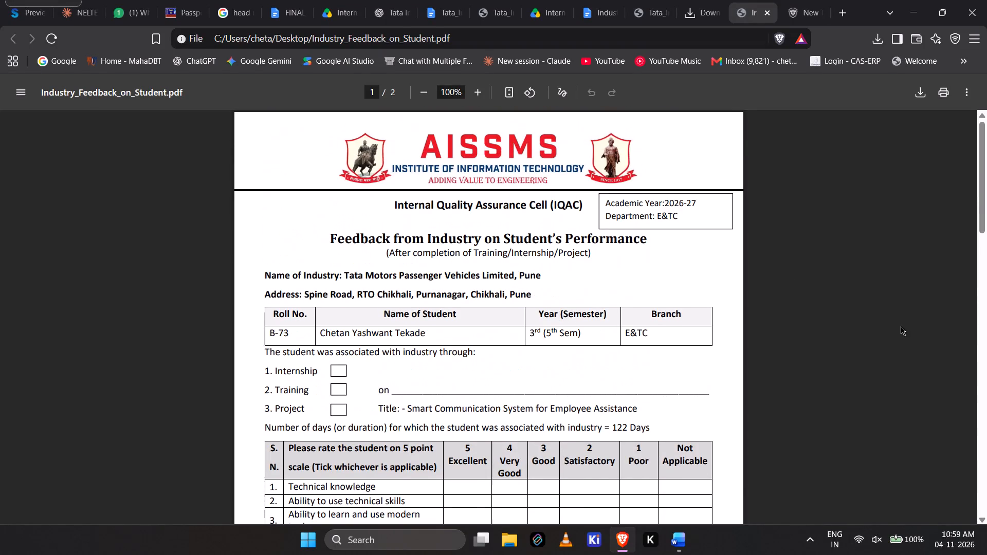
scroll(901, 326, up, 3)
Open the Student's Feedback on Industrial Internship_Training_Project Form PDF from the Internship Documents formats folder in Drive.
click(583, 1)
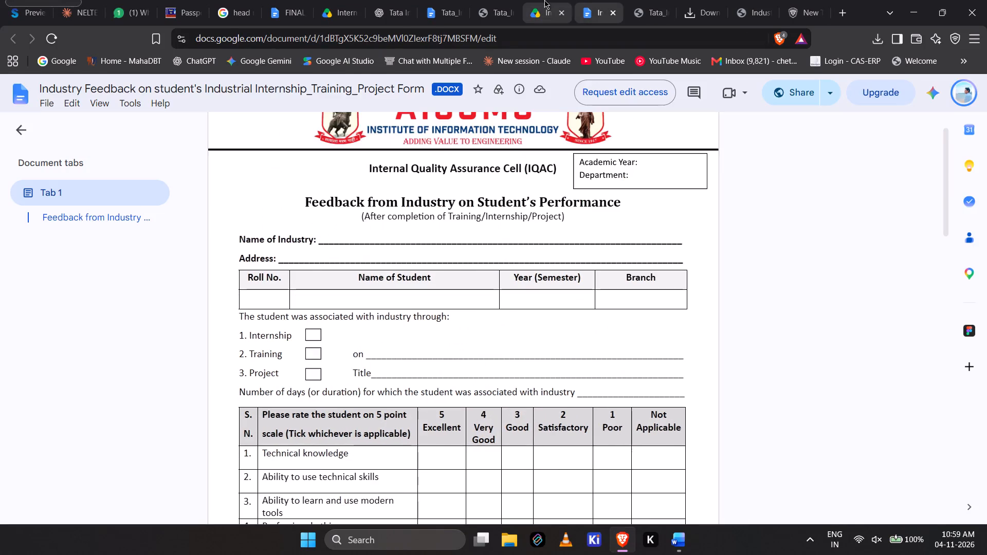
click(544, 0)
click(666, 387)
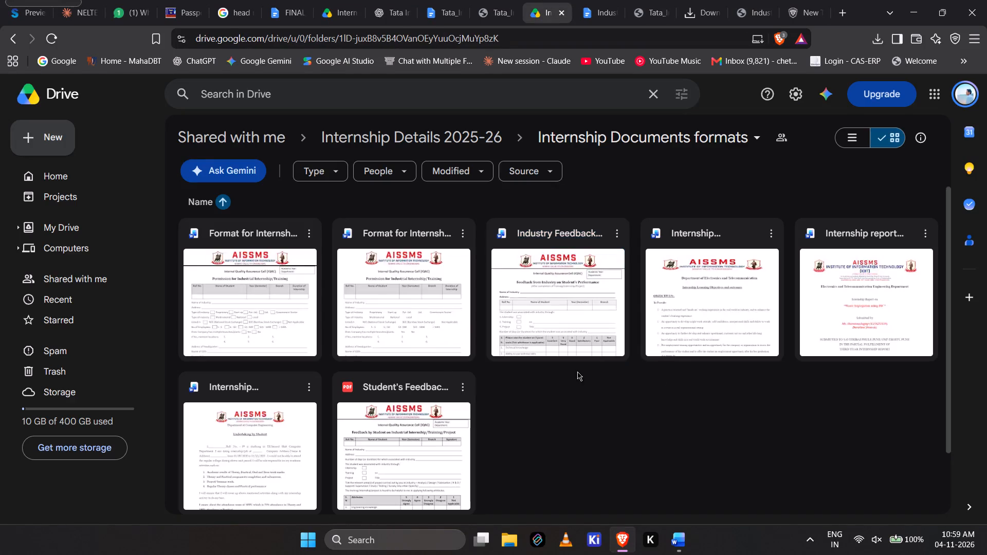
click(439, 326)
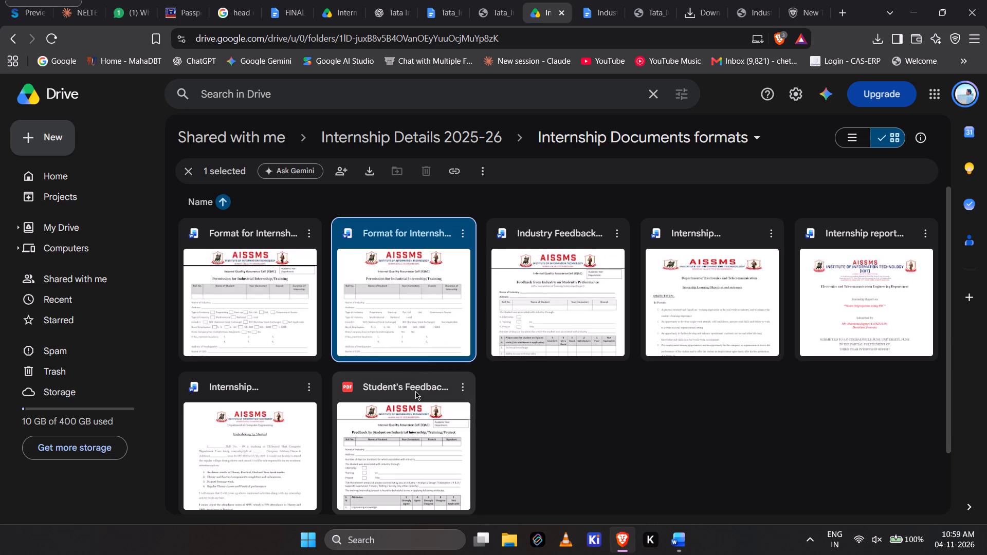
double_click(413, 406)
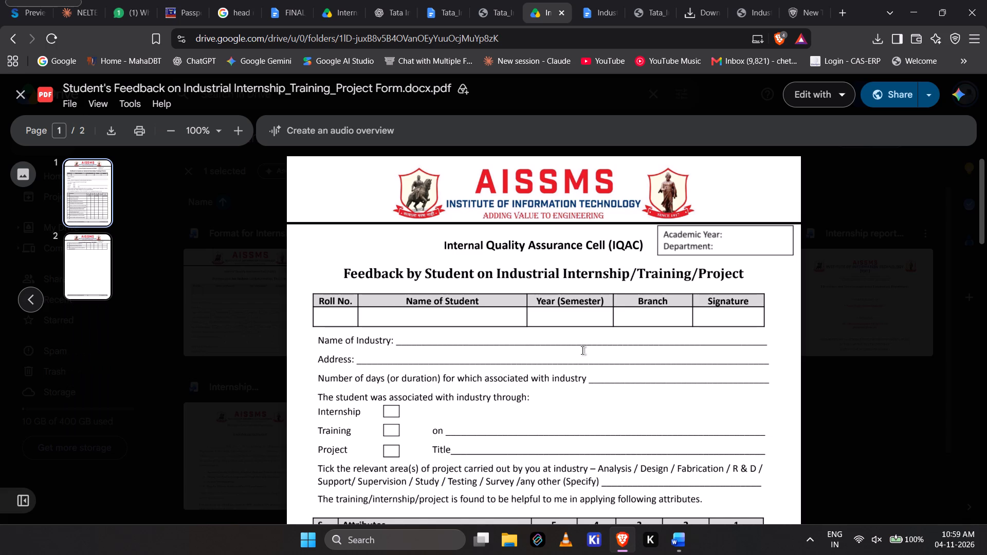
Read through both pages of the Student's Feedback form, covering the student and industry fields and the attribute rating table.
scroll(582, 350, down, 3)
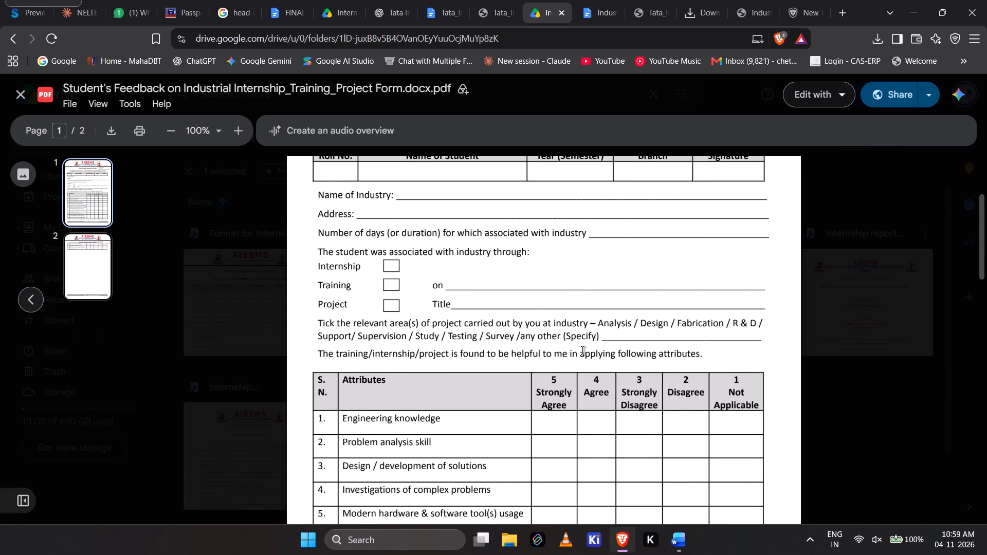
scroll(582, 350, down, 3)
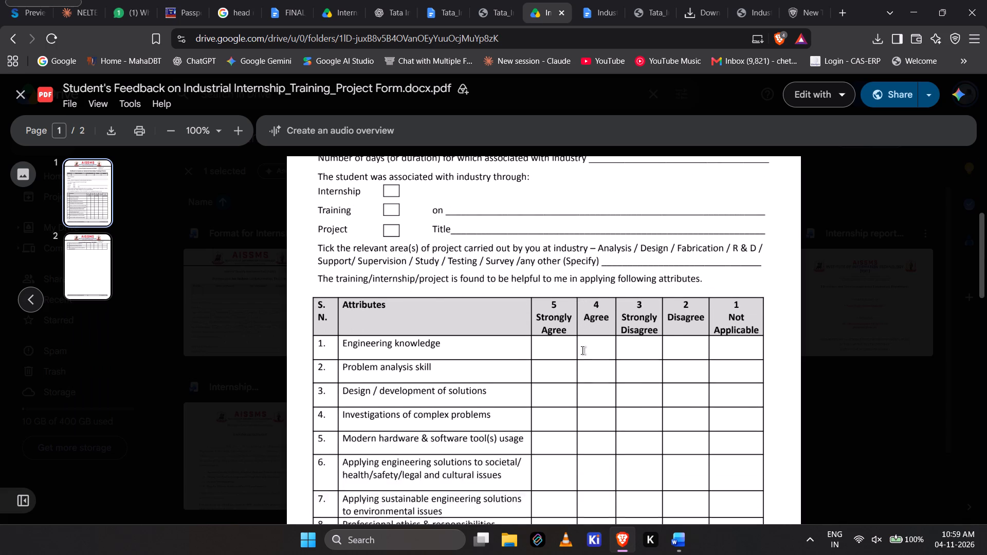
scroll(582, 350, down, 6)
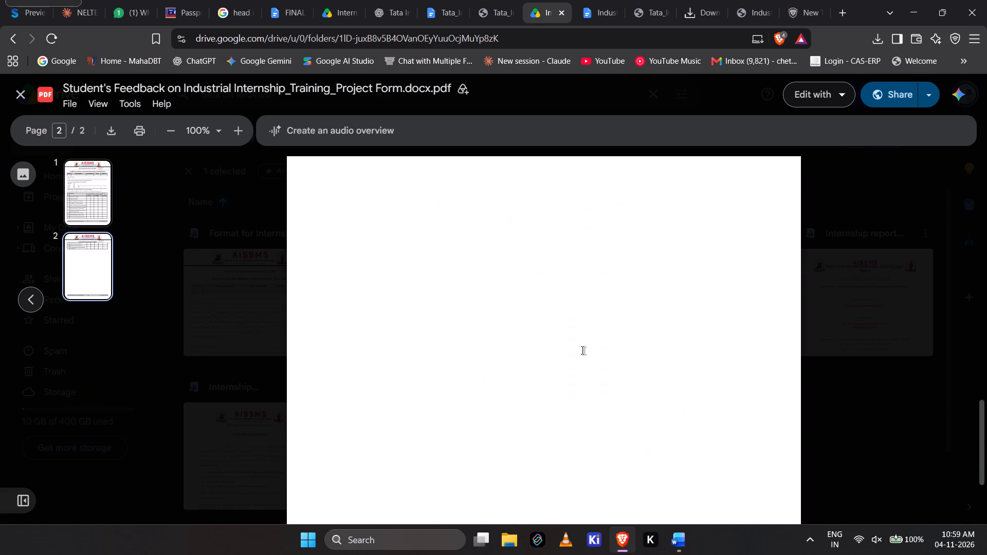
scroll(582, 350, down, 3)
scroll(582, 350, up, 7)
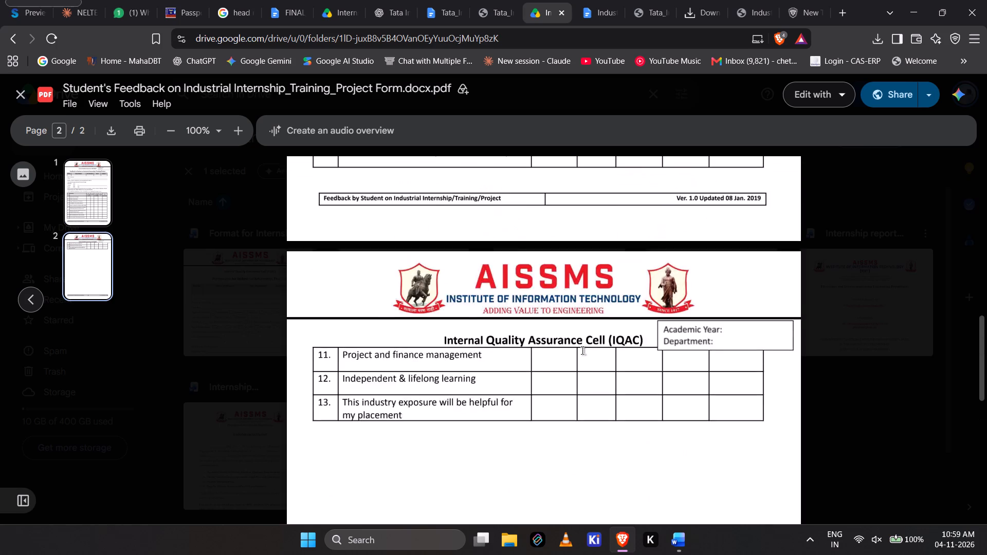
scroll(582, 350, up, 6)
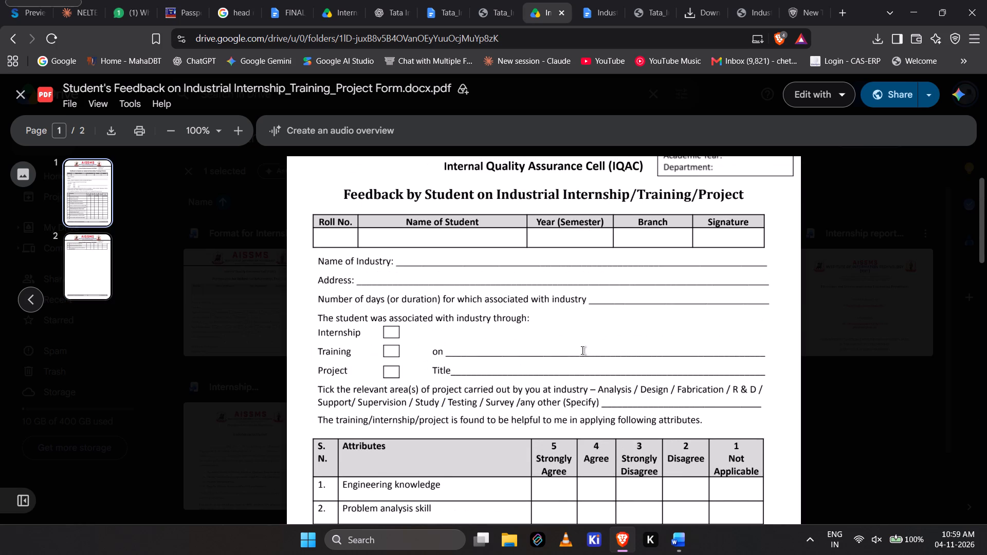
scroll(582, 350, up, 2)
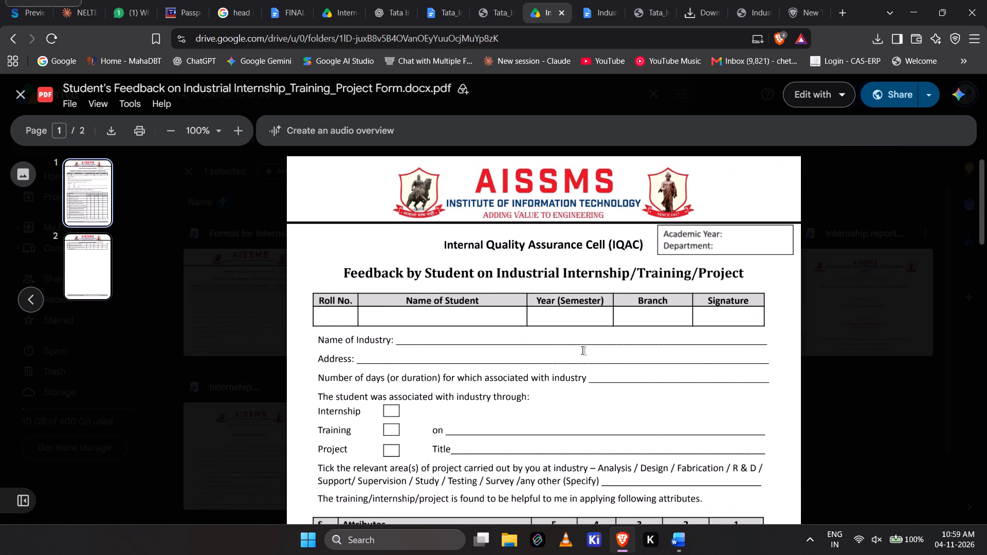
scroll(582, 350, up, 1)
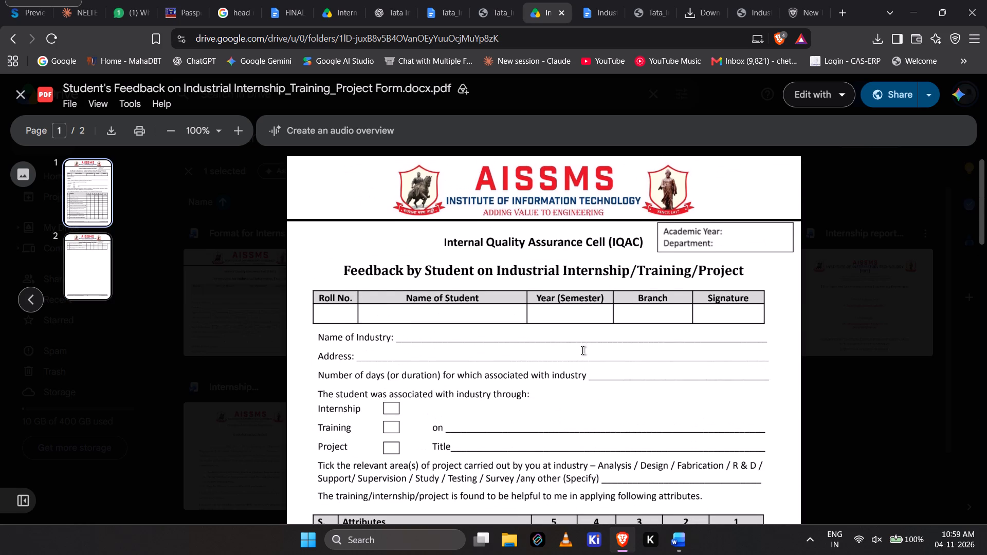
scroll(582, 350, up, 1)
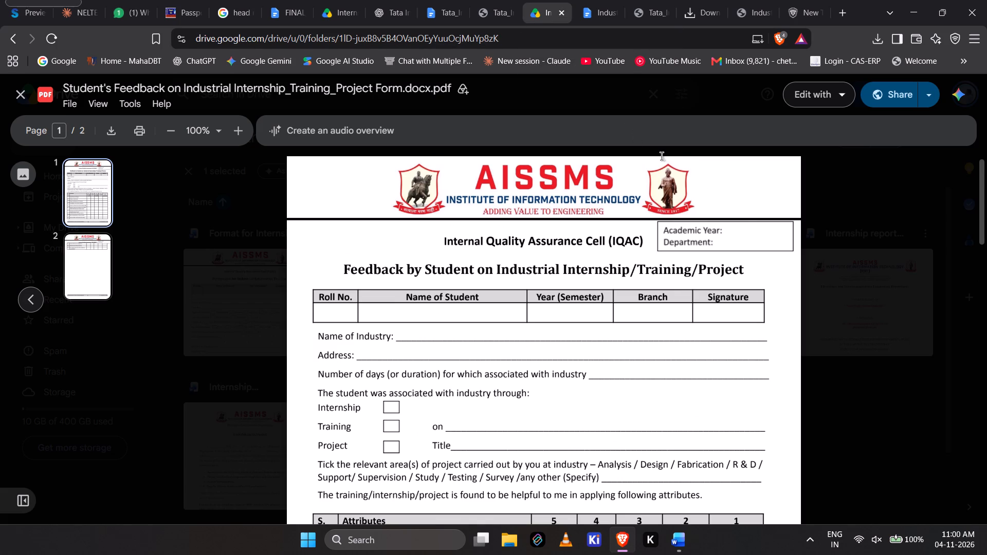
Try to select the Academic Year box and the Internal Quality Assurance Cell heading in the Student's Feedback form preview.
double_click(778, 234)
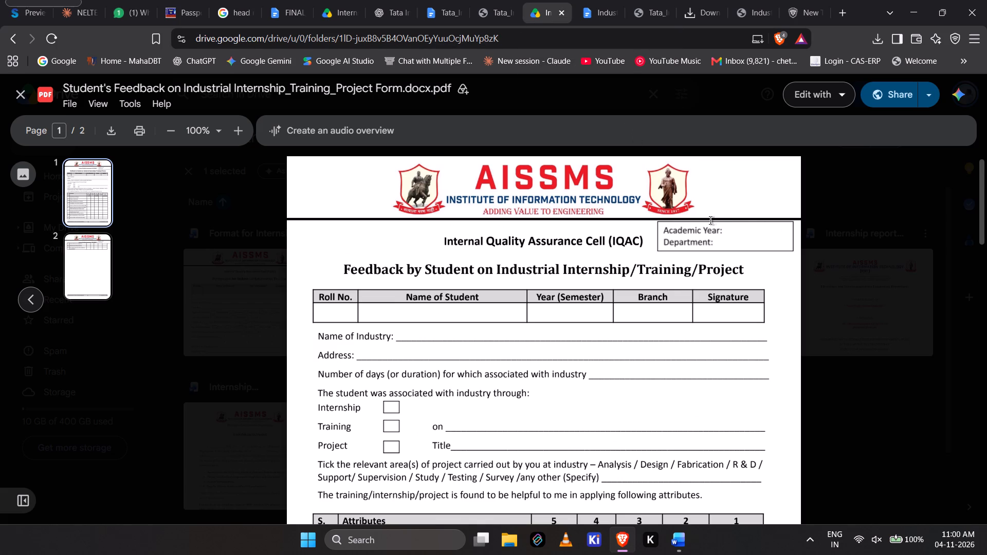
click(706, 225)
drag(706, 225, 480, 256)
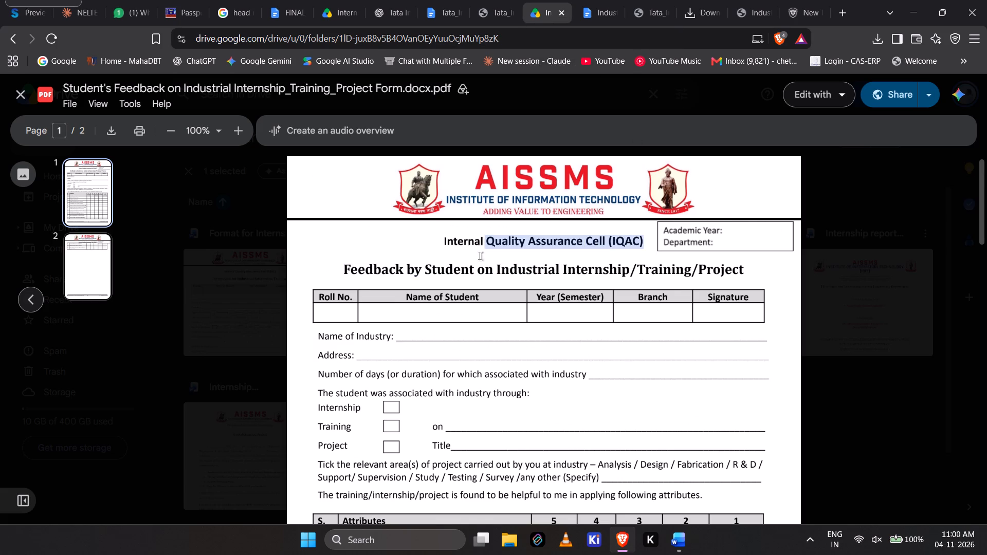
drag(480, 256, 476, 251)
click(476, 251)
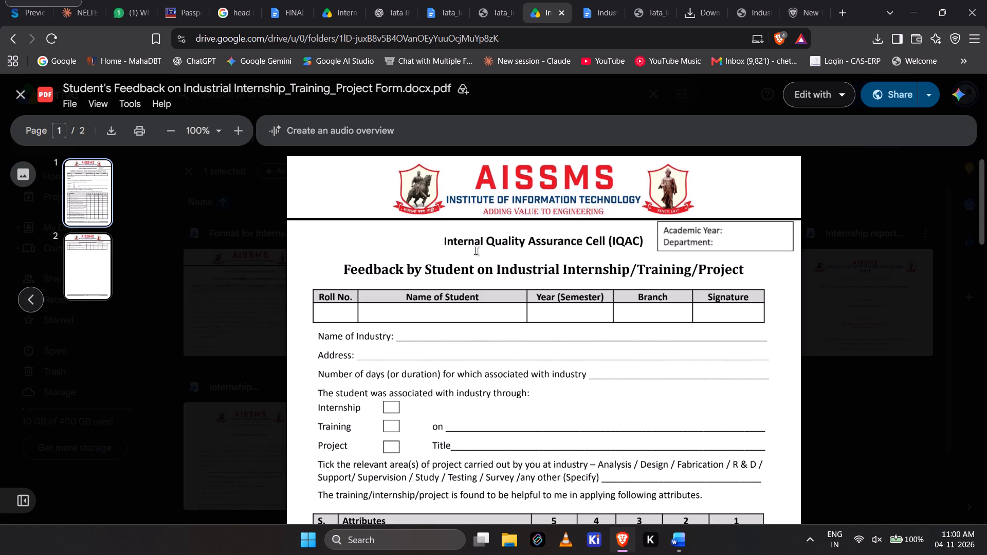
Examine the attribute rating table of the Student's Feedback form again and how it runs onto the second page.
scroll(508, 392, down, 4)
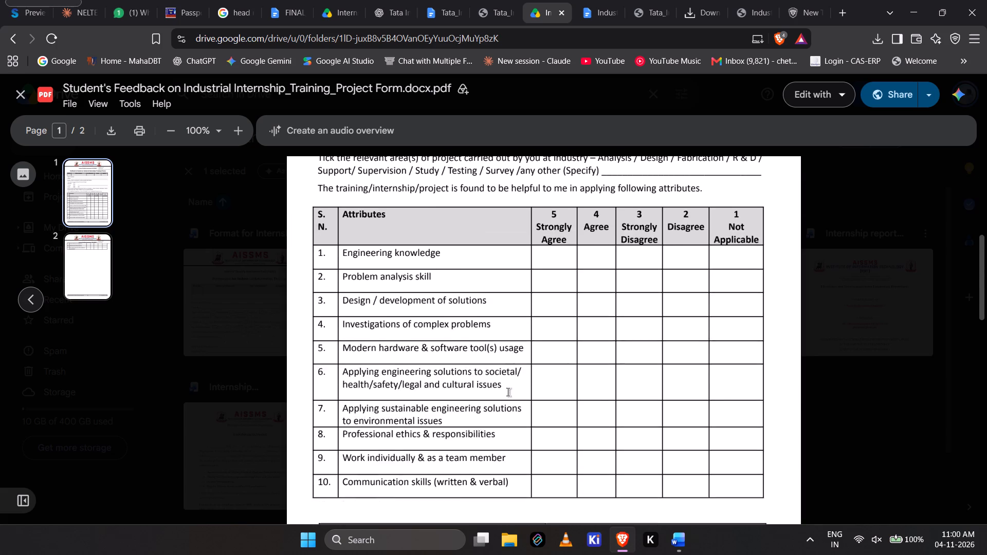
scroll(508, 392, down, 2)
scroll(508, 392, up, 2)
scroll(508, 392, down, 2)
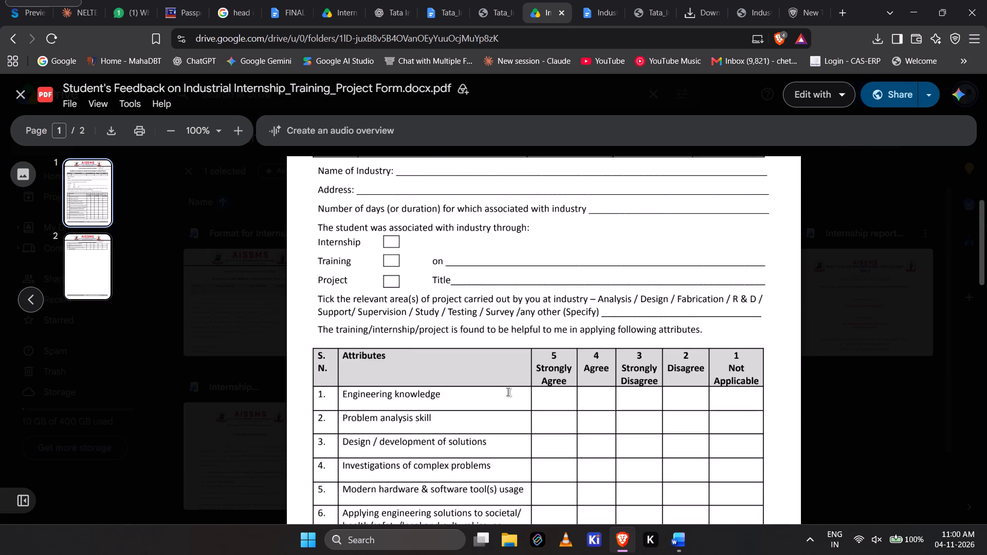
scroll(508, 392, down, 11)
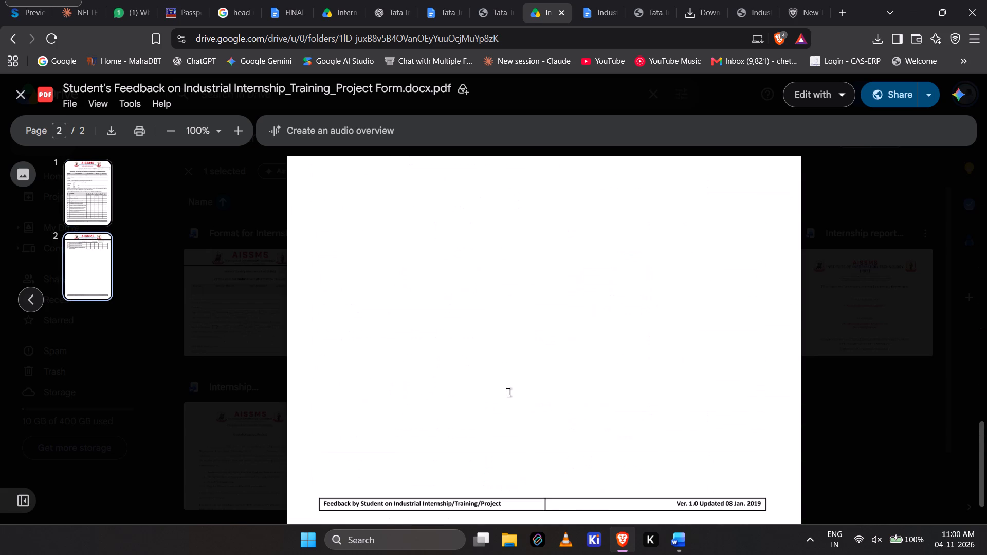
scroll(508, 392, down, 1)
scroll(508, 392, up, 6)
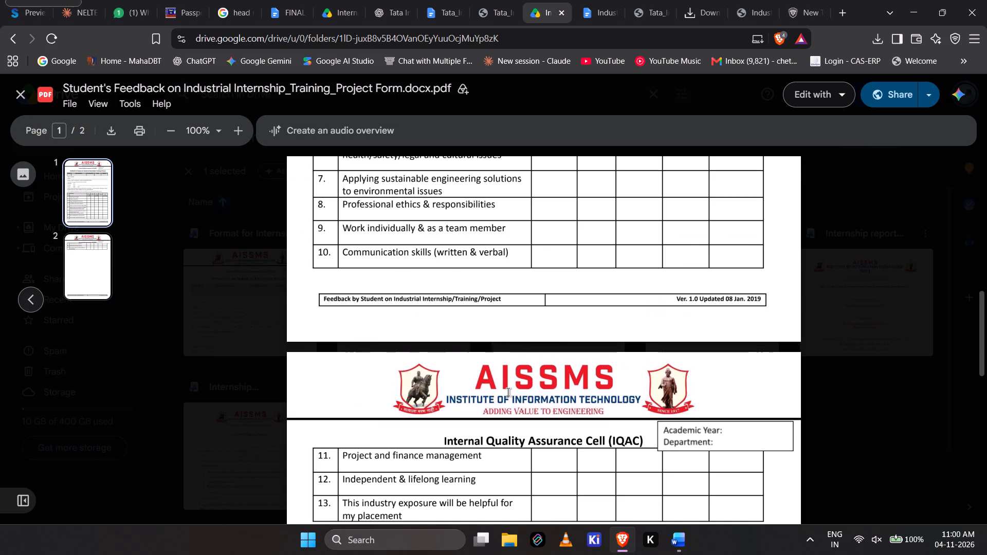
Close the empty new tab and return to the exported Industry_Feedback_on_Student PDF.
click(794, 0)
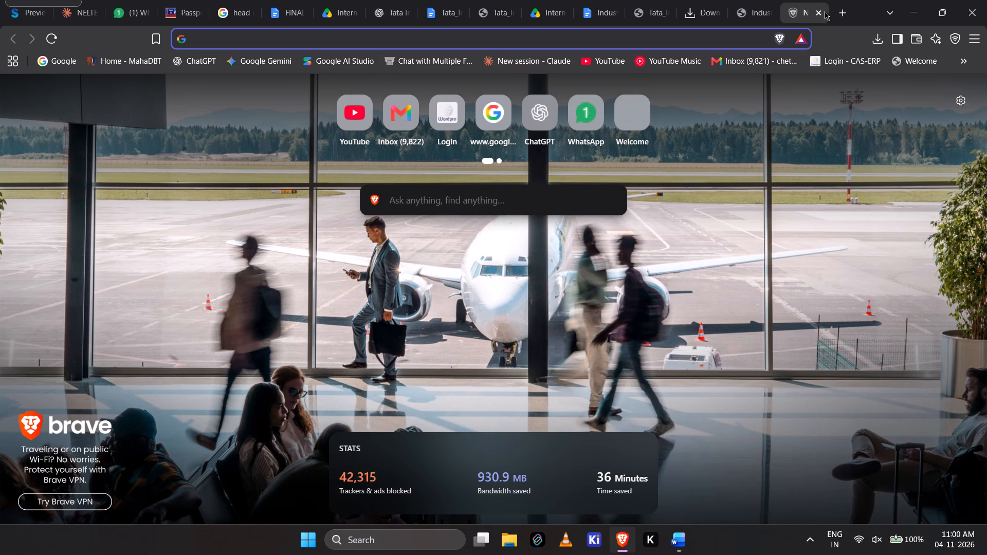
click(824, 13)
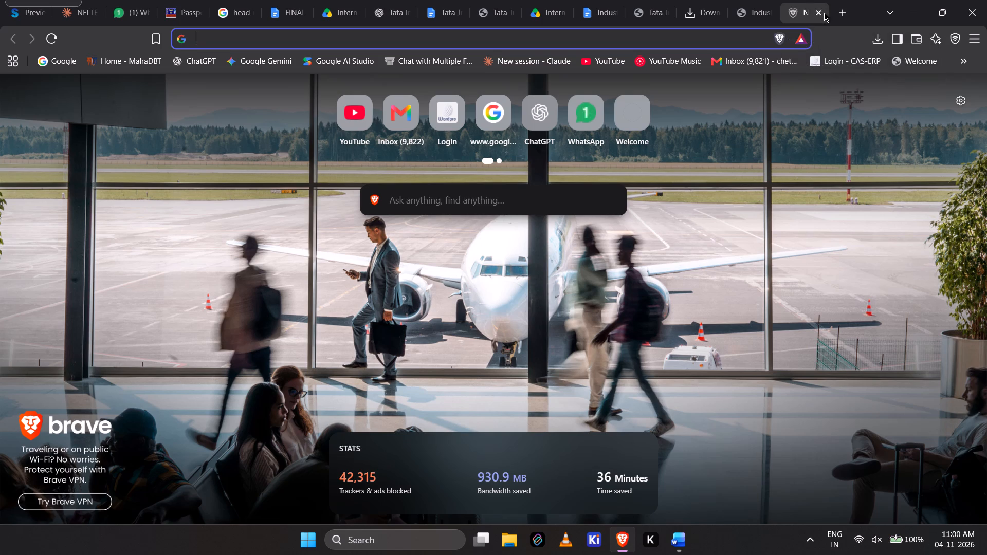
click(823, 13)
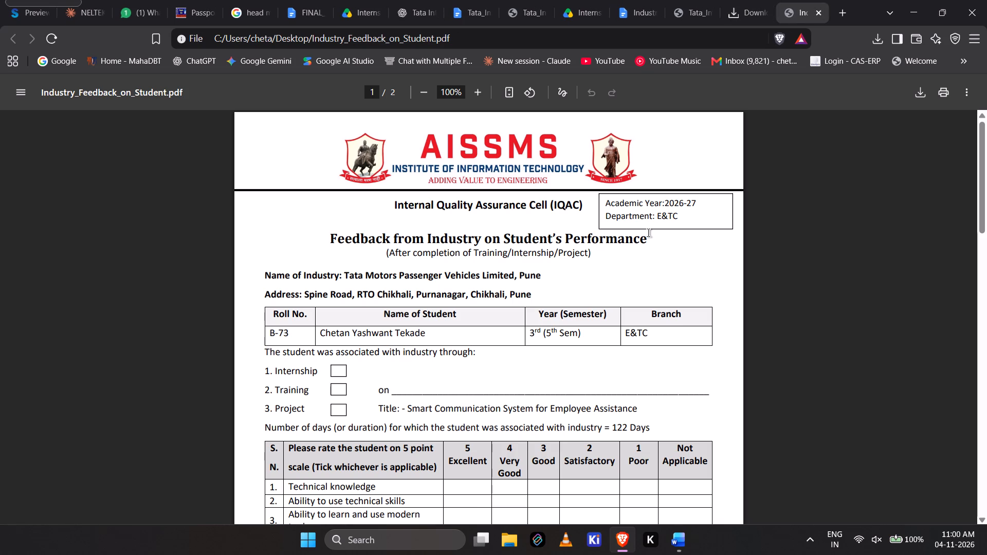
Review both pages of the Industry_Feedback_on_Student PDF again, from the header details and rating table to the signature block.
scroll(650, 201, down, 3)
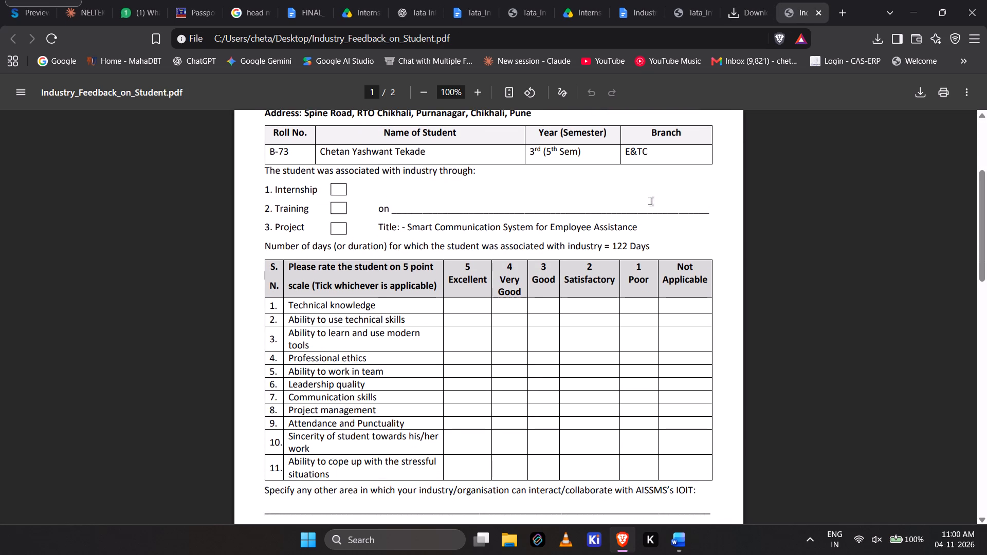
scroll(650, 201, up, 2)
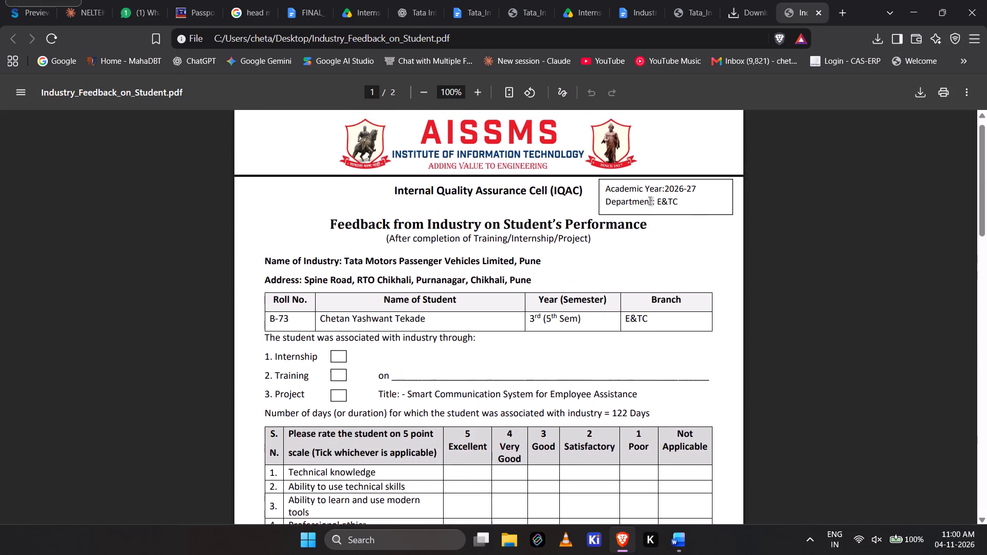
scroll(650, 201, up, 2)
scroll(650, 201, down, 6)
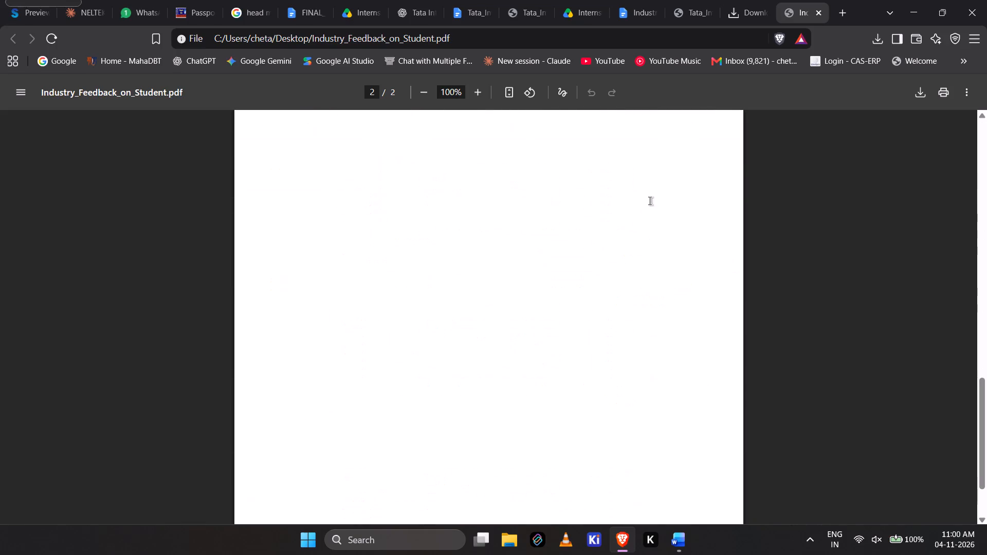
scroll(650, 201, up, 5)
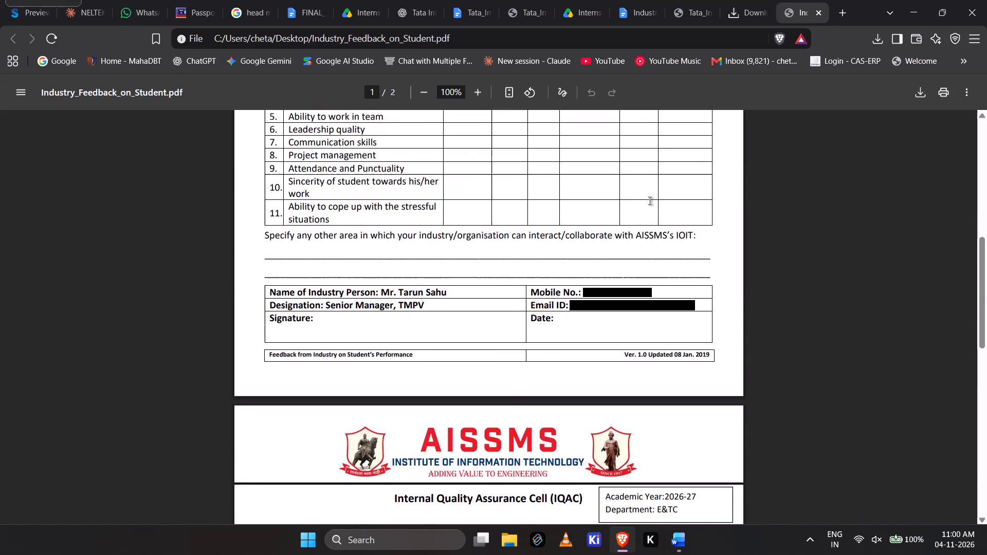
scroll(650, 201, up, 2)
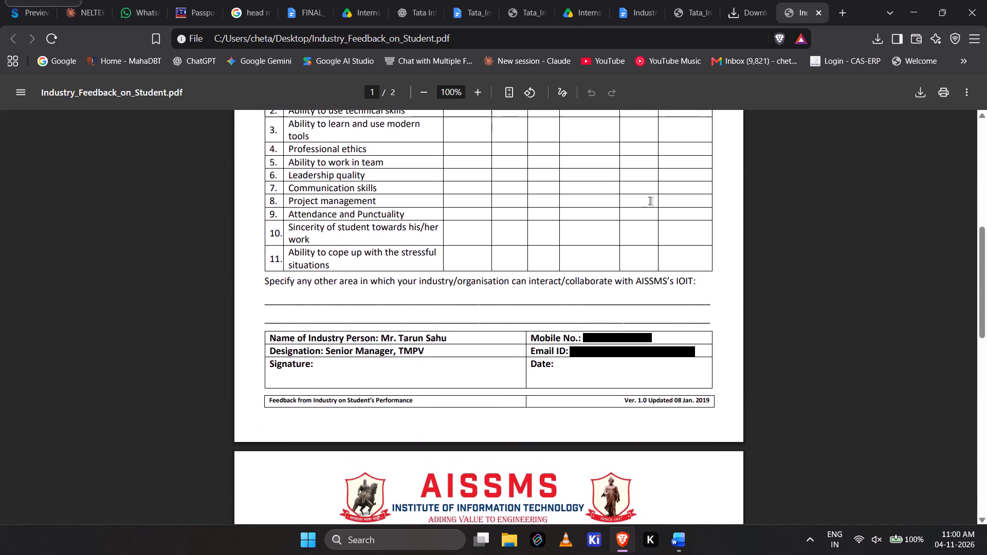
scroll(650, 201, up, 5)
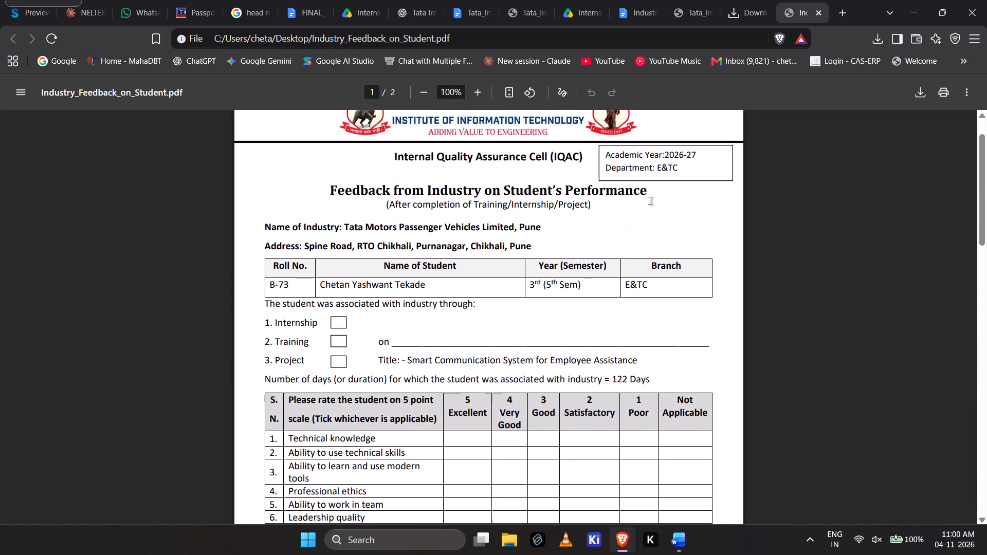